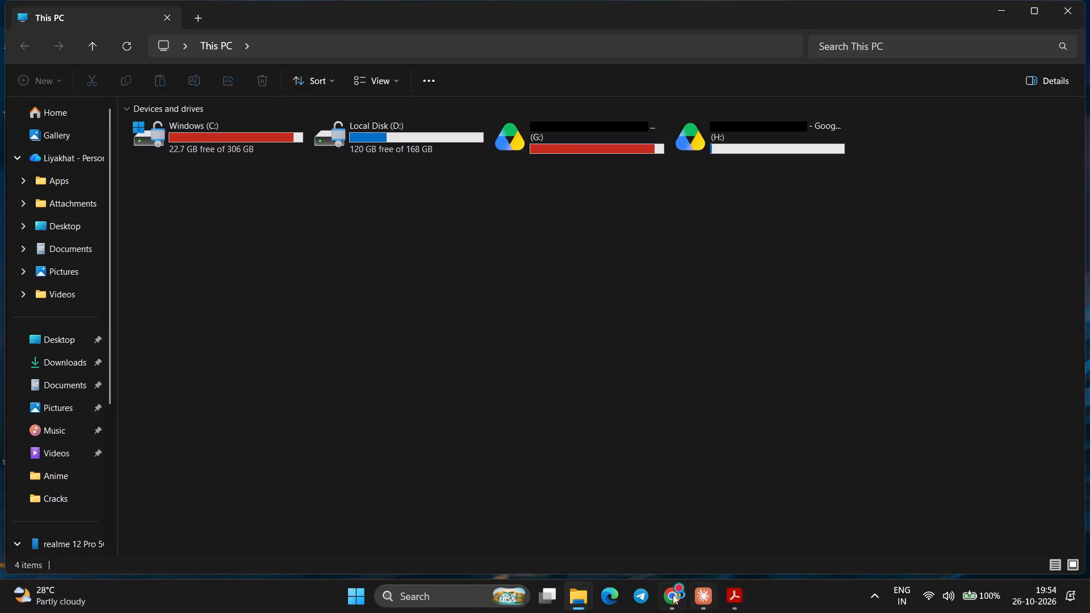
Switch from File Explorer to the Adobe Acrobat window.
{"action": "left_click", "coordinate": [736, 586]}
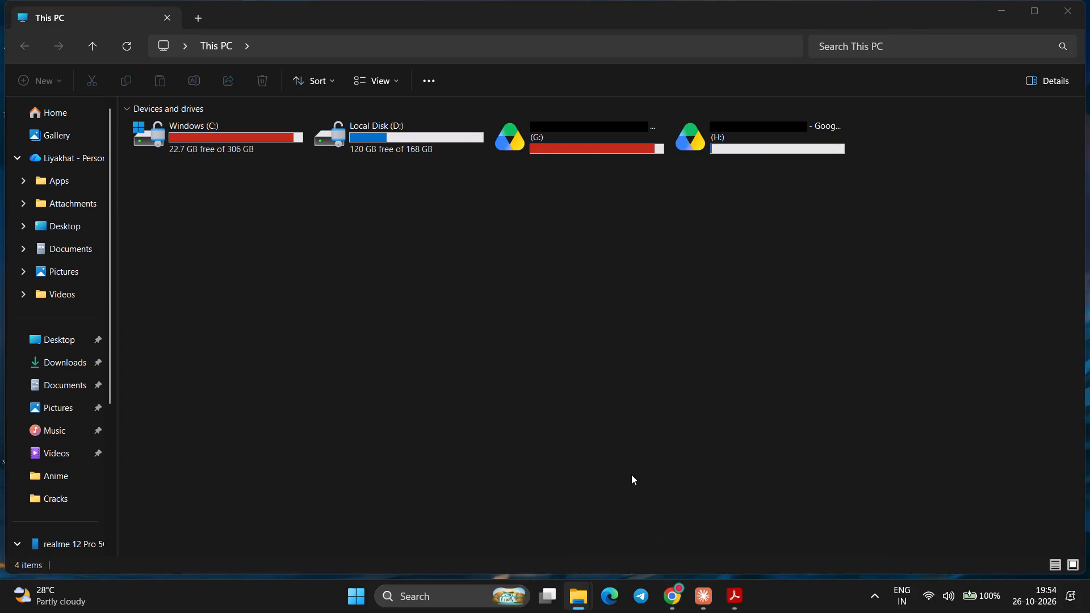
Close all the open APSCHE certificate tabs in Acrobat.
{"action": "scroll", "coordinate": [630, 433], "scroll_direction": "up", "scroll_amount": 4}
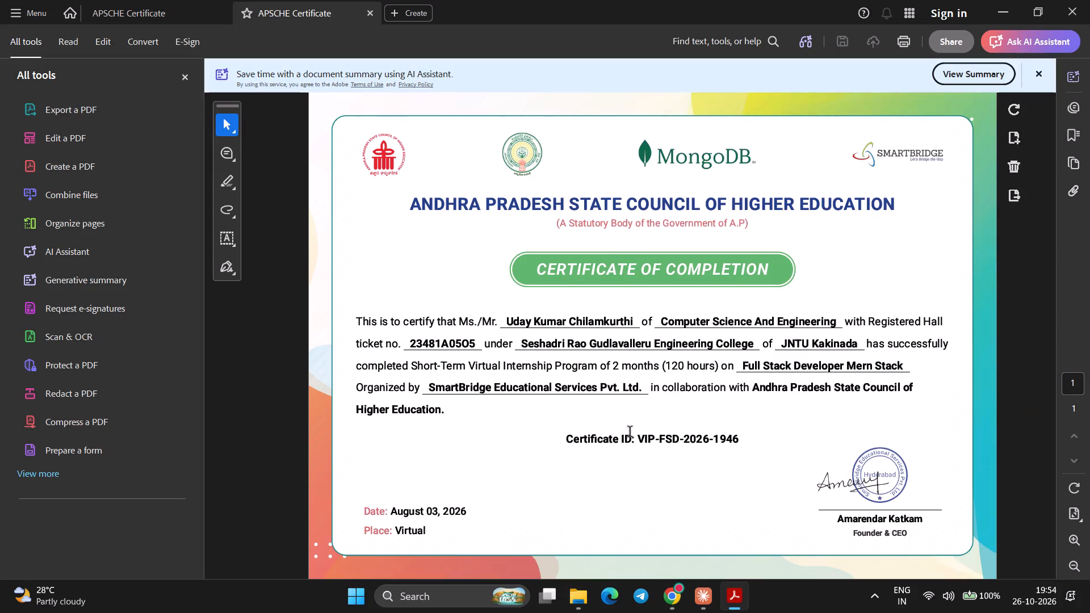
{"action": "scroll", "coordinate": [630, 433], "scroll_direction": "up", "scroll_amount": 4}
{"action": "left_click", "coordinate": [1089, 0]}
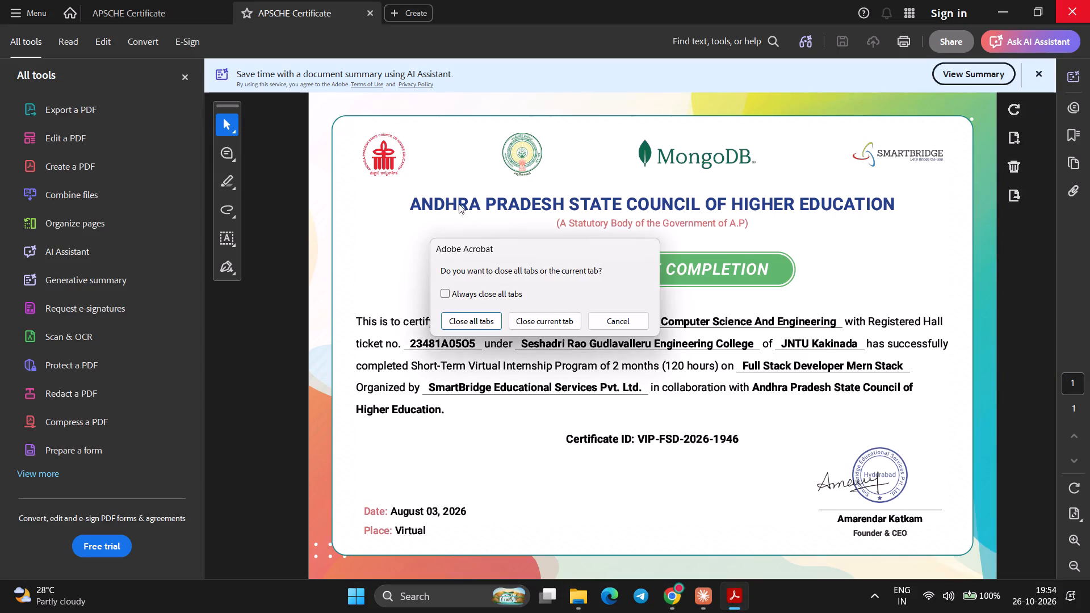
{"action": "left_click", "coordinate": [490, 326]}
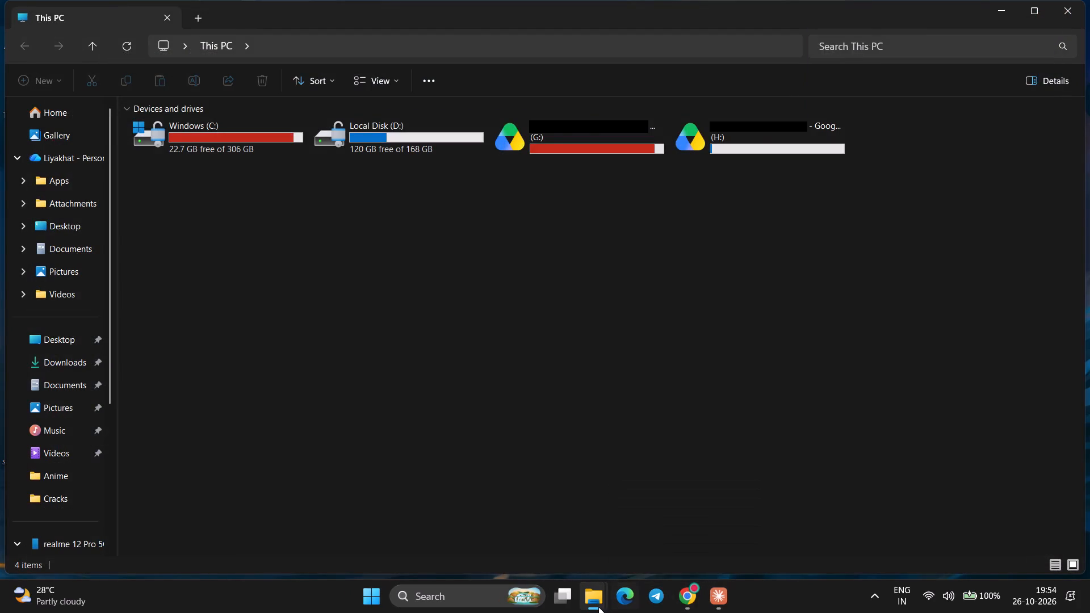
Open RentEase_Report_Updated.pdf from the Downloads folder, look over its cover page, and minimize Acrobat.
{"action": "left_click", "coordinate": [538, 519]}
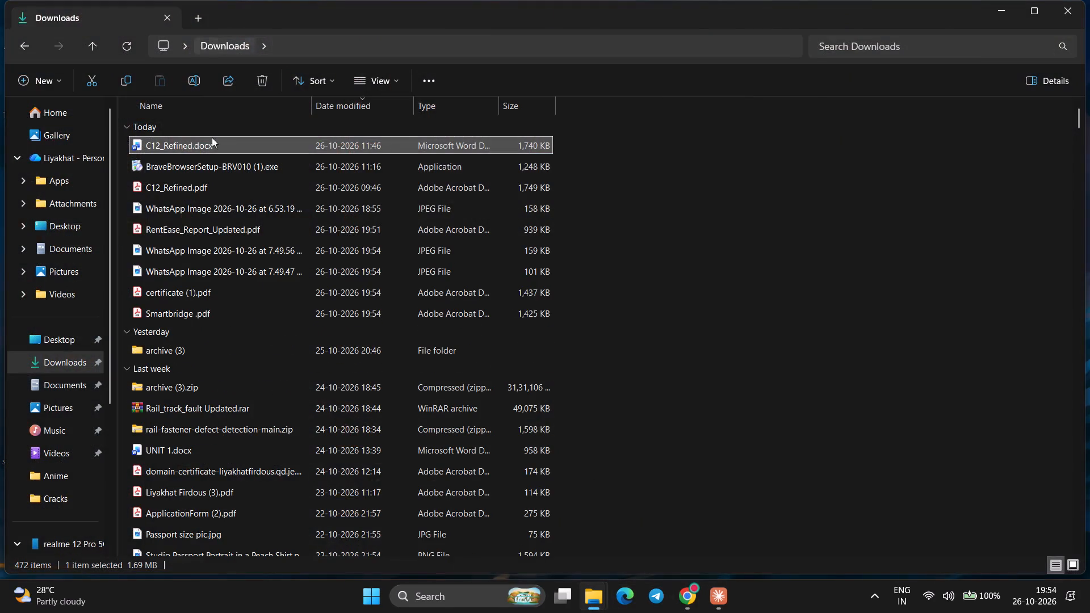
{"action": "double_click", "coordinate": [211, 222]}
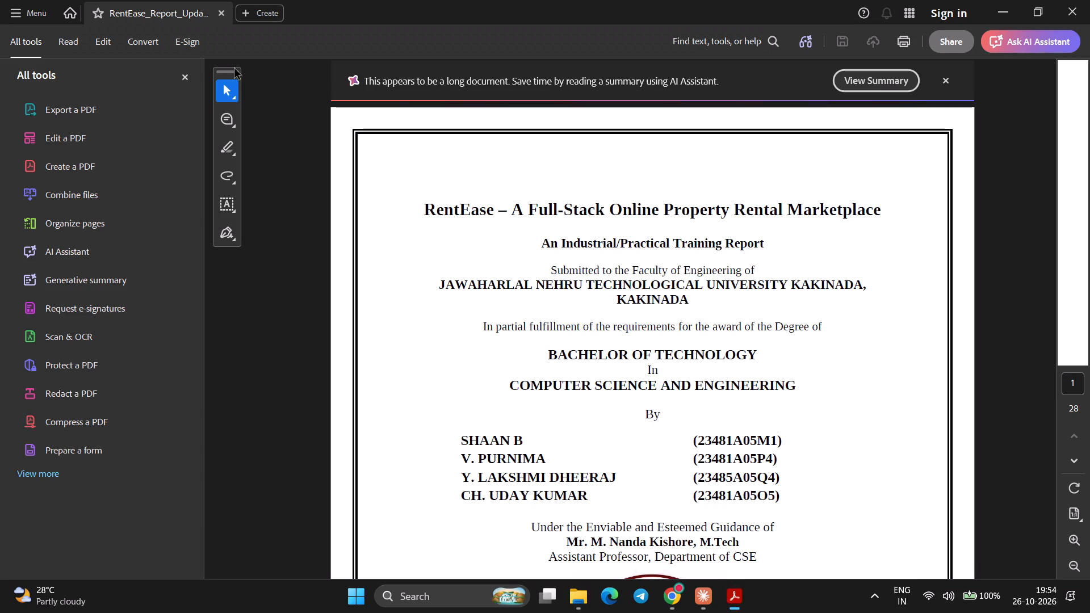
{"action": "left_click", "coordinate": [182, 80]}
{"action": "scroll", "coordinate": [670, 356], "scroll_direction": "down", "scroll_amount": 3}
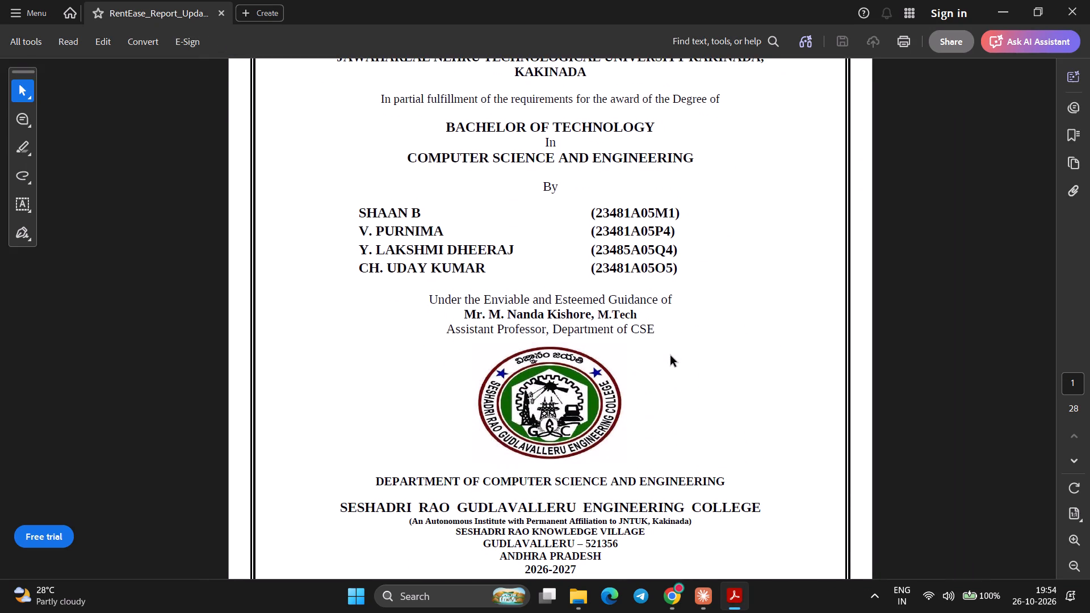
{"action": "scroll", "coordinate": [670, 356], "scroll_direction": "up", "scroll_amount": 1}
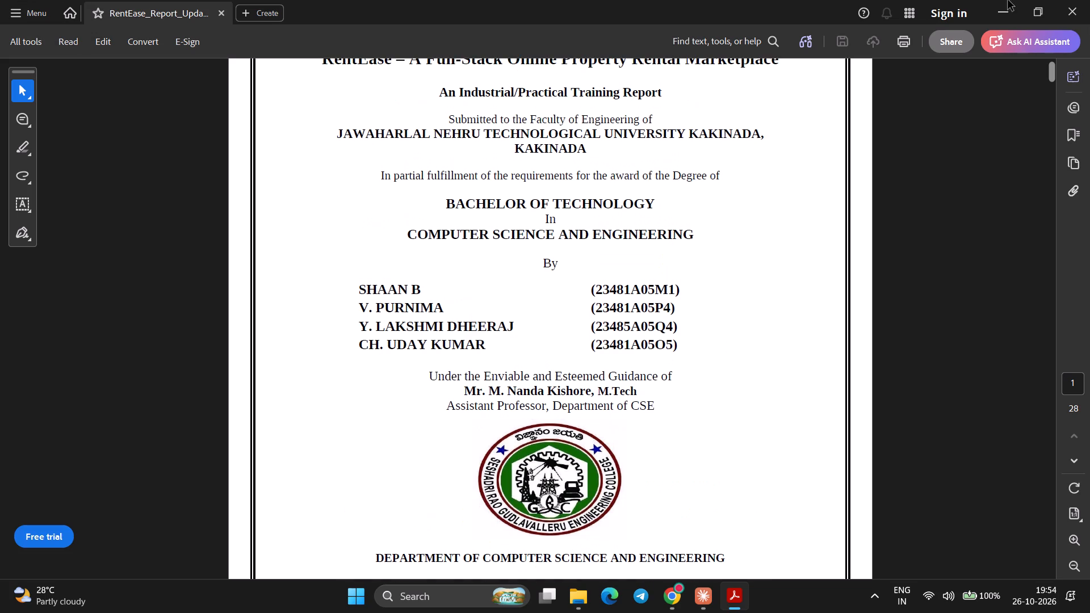
{"action": "left_click", "coordinate": [1003, 4]}
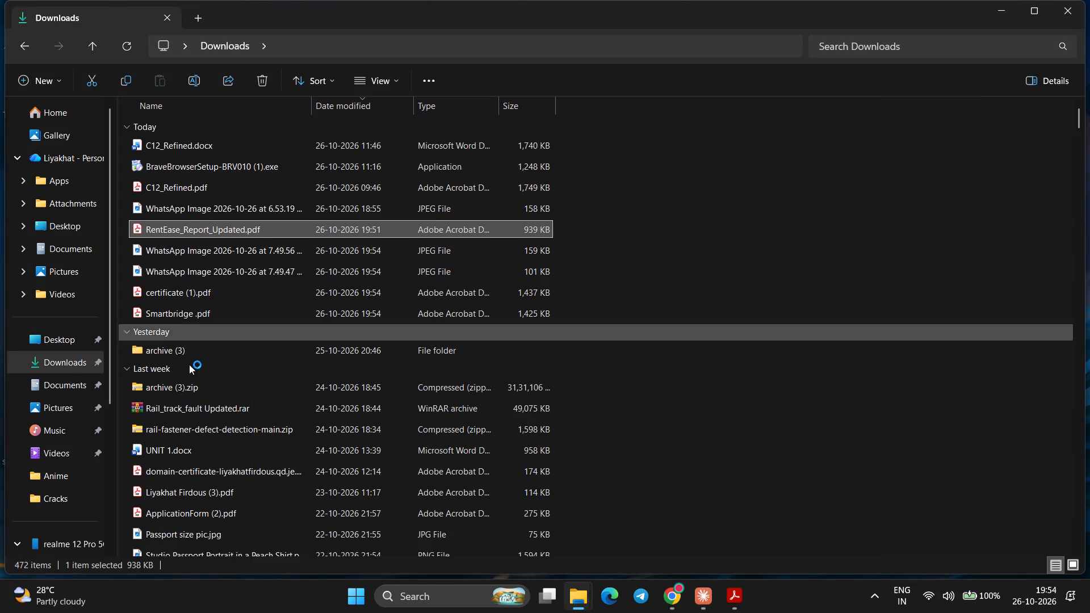
Open certificate (1).pdf from Downloads to check its contents, and close all Acrobat tabs.
{"action": "left_click", "coordinate": [219, 296]}
{"action": "double_click", "coordinate": [219, 296]}
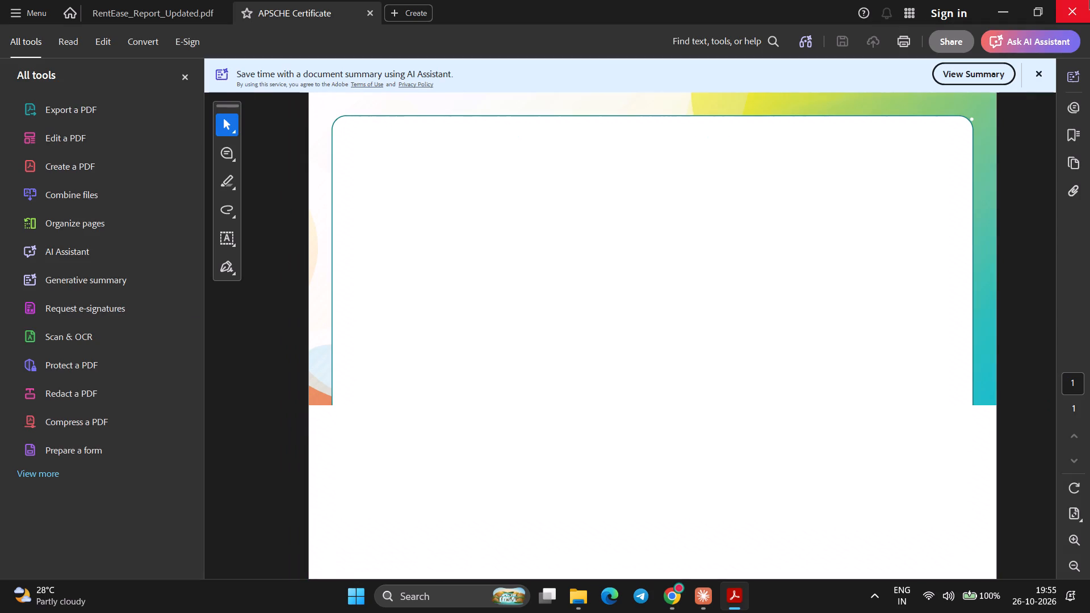
{"action": "left_click", "coordinate": [1082, 5]}
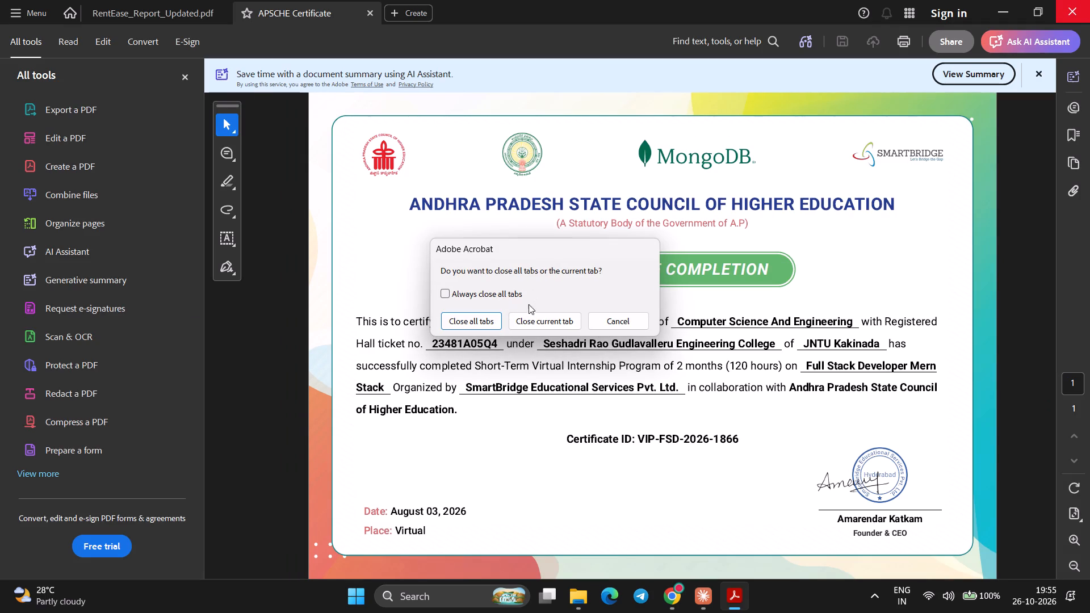
{"action": "left_click", "coordinate": [485, 319]}
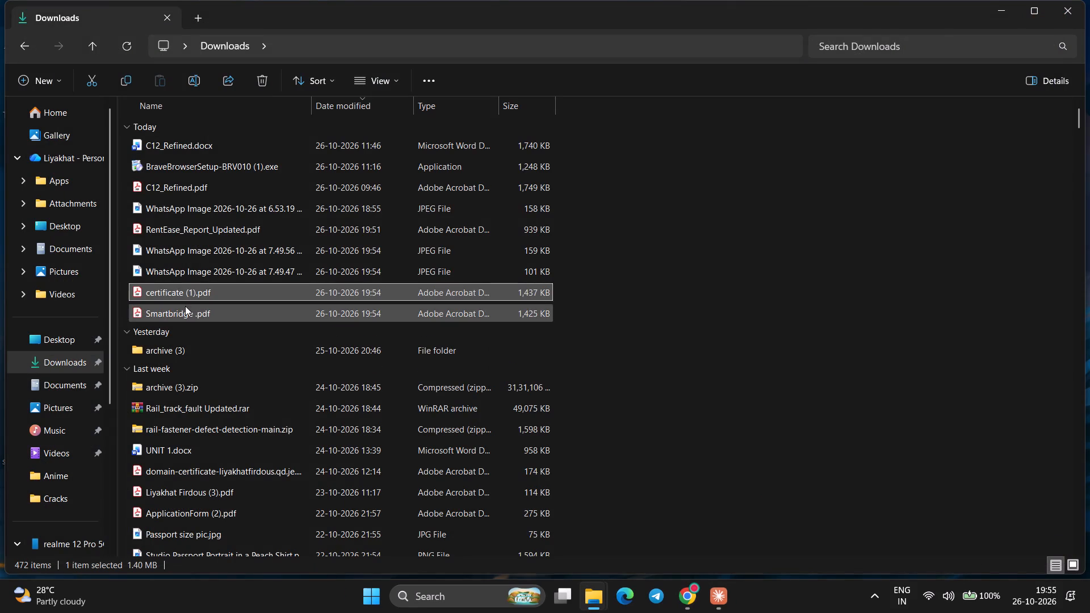
Open Smartbridge .pdf from Downloads to check its contents, and close Acrobat.
{"action": "double_click", "coordinate": [185, 306]}
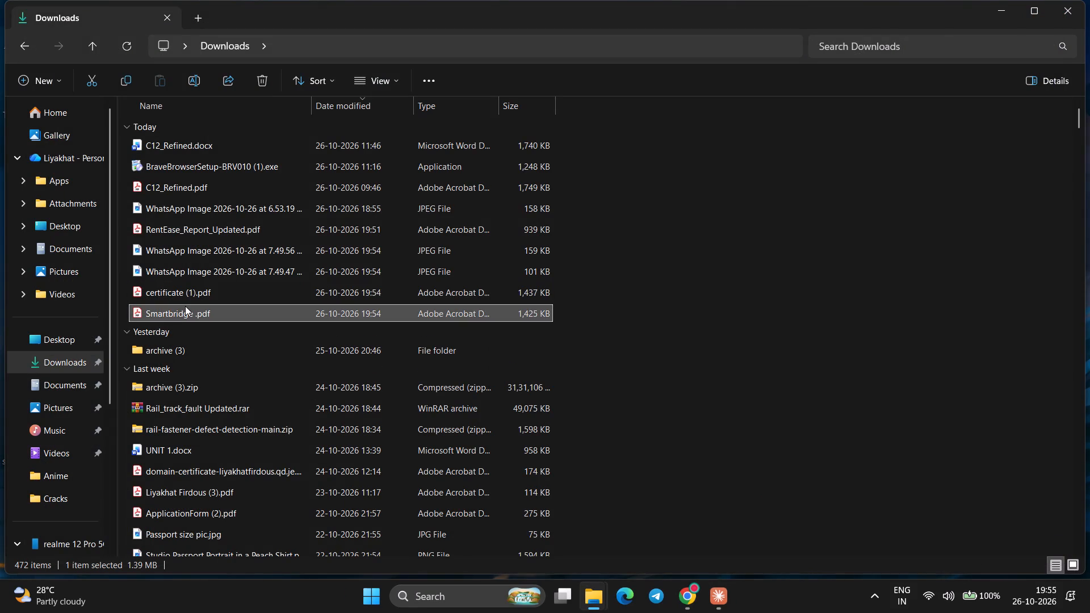
{"action": "left_click", "coordinate": [740, 346]}
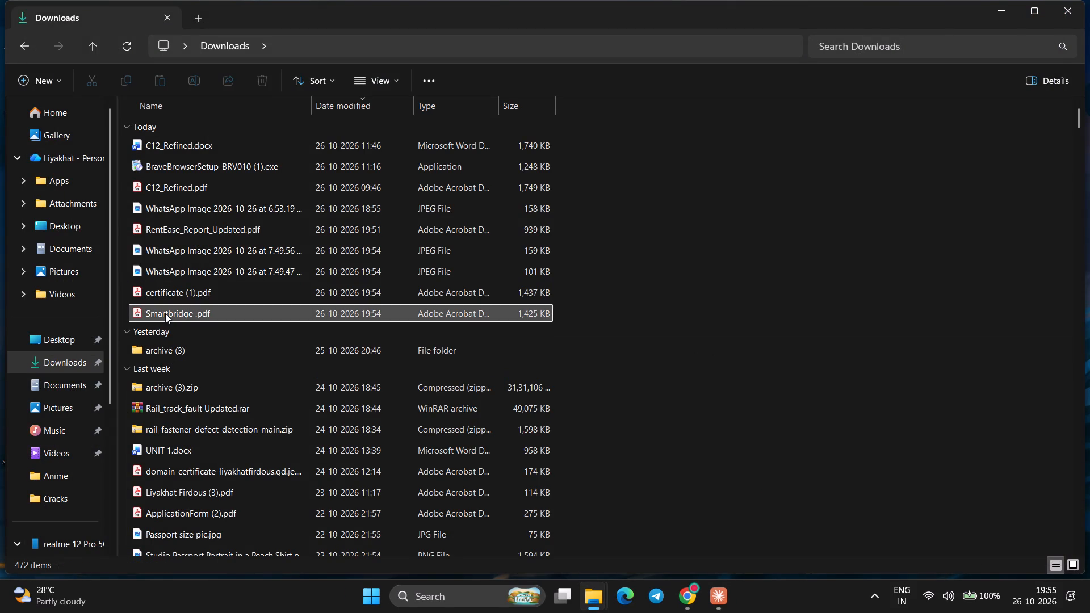
{"action": "double_click", "coordinate": [165, 313]}
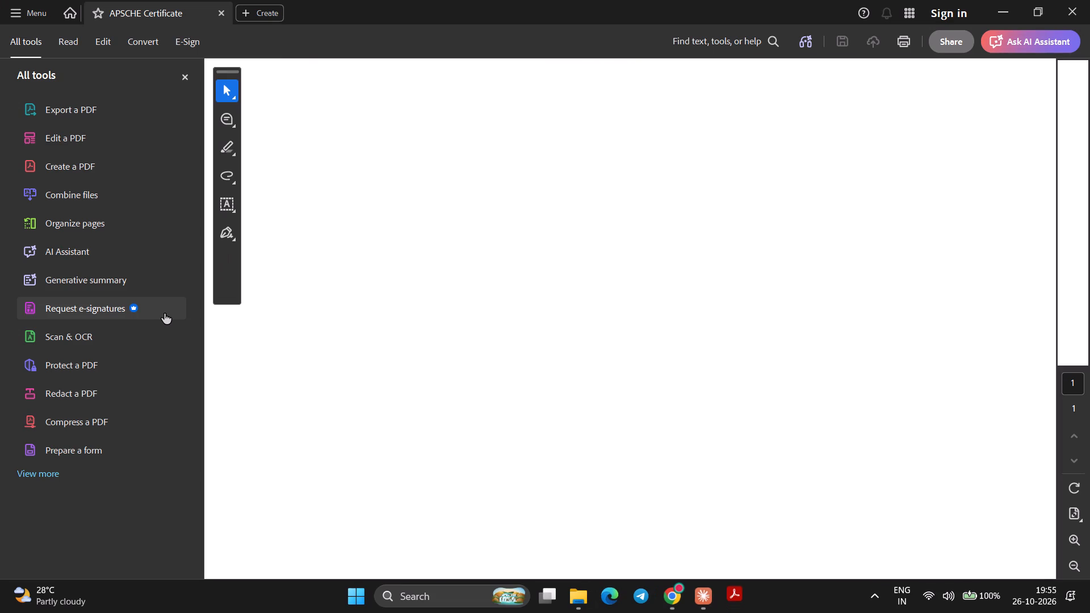
{"action": "left_click", "coordinate": [1089, 3]}
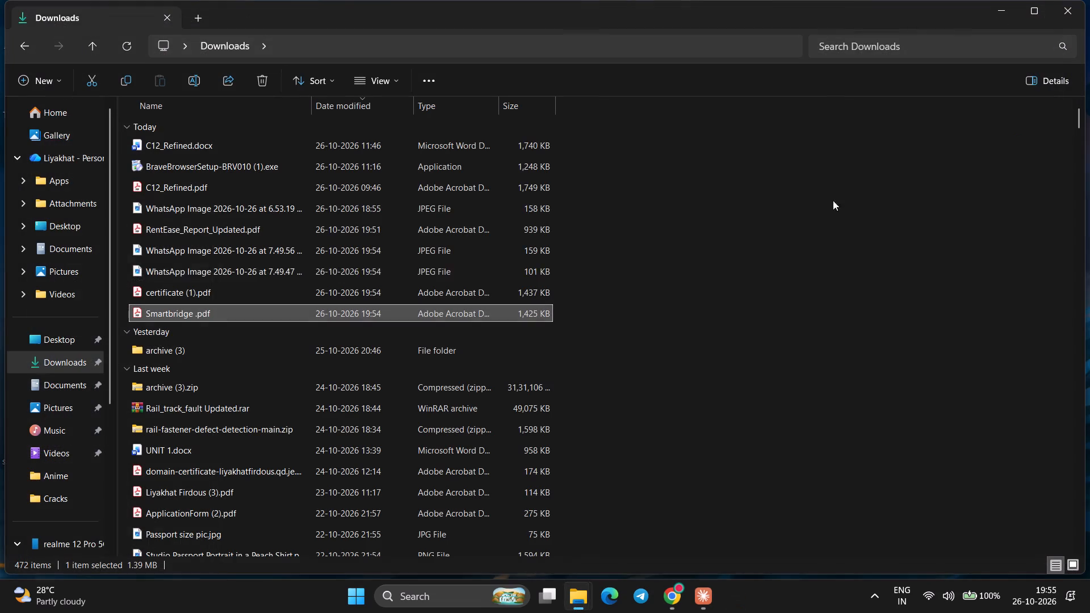
Preview the WhatsApp image from 6.53.19 PM in Downloads, close it, and permanently delete the file.
{"action": "double_click", "coordinate": [145, 206]}
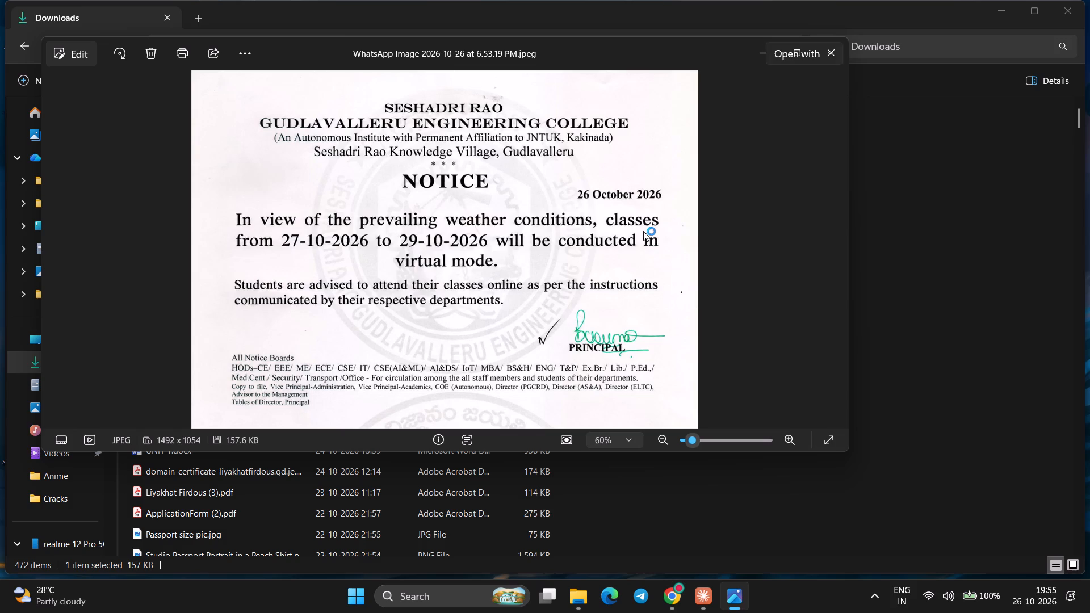
{"action": "left_click", "coordinate": [828, 49]}
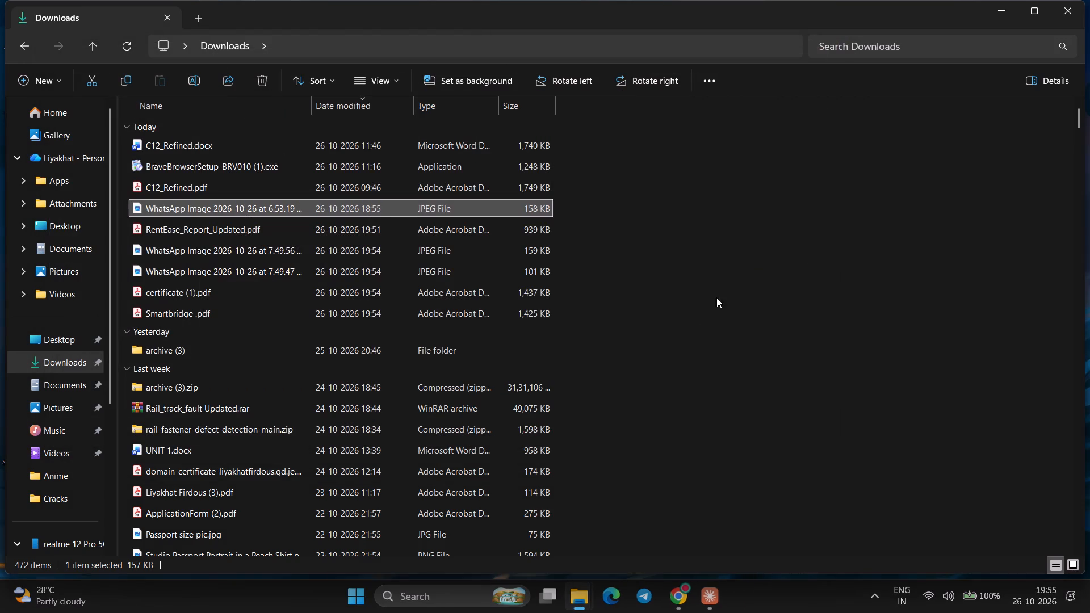
{"action": "key", "text": "shift+Delete"}
{"action": "key", "text": "Return"}
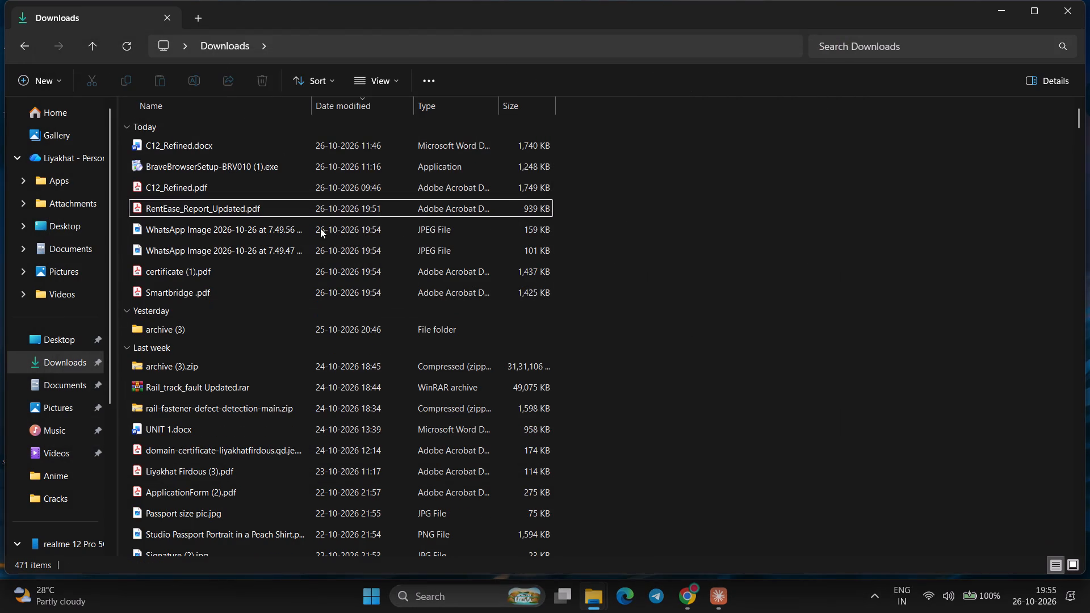
Preview the WhatsApp certificate image from 7.49.56 PM, close it, and rename the file as 2.
{"action": "double_click", "coordinate": [226, 233]}
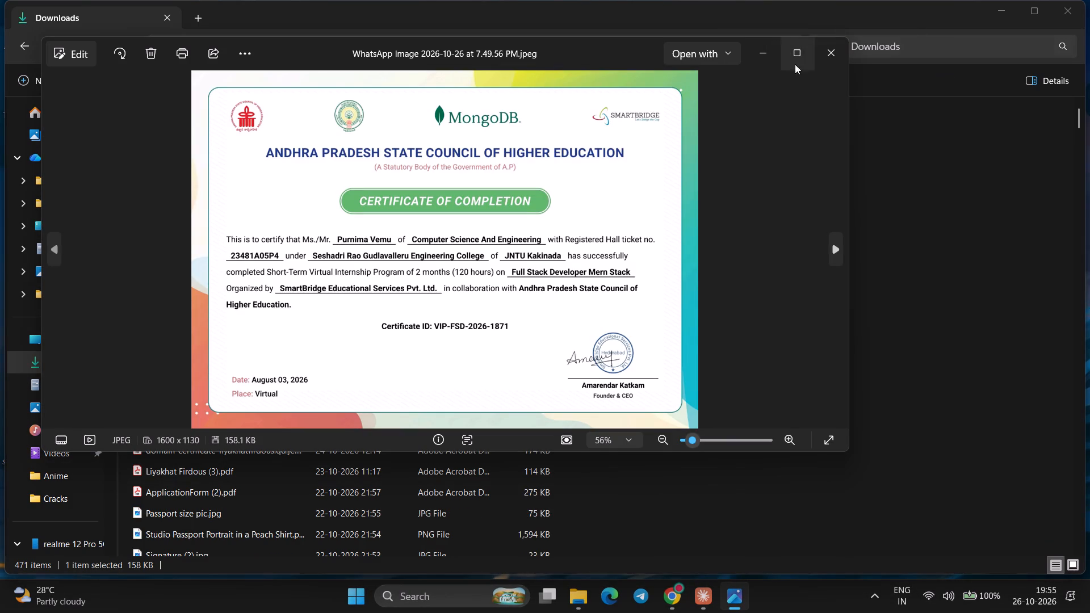
{"action": "left_click", "coordinate": [828, 54]}
{"action": "left_click", "coordinate": [195, 79]}
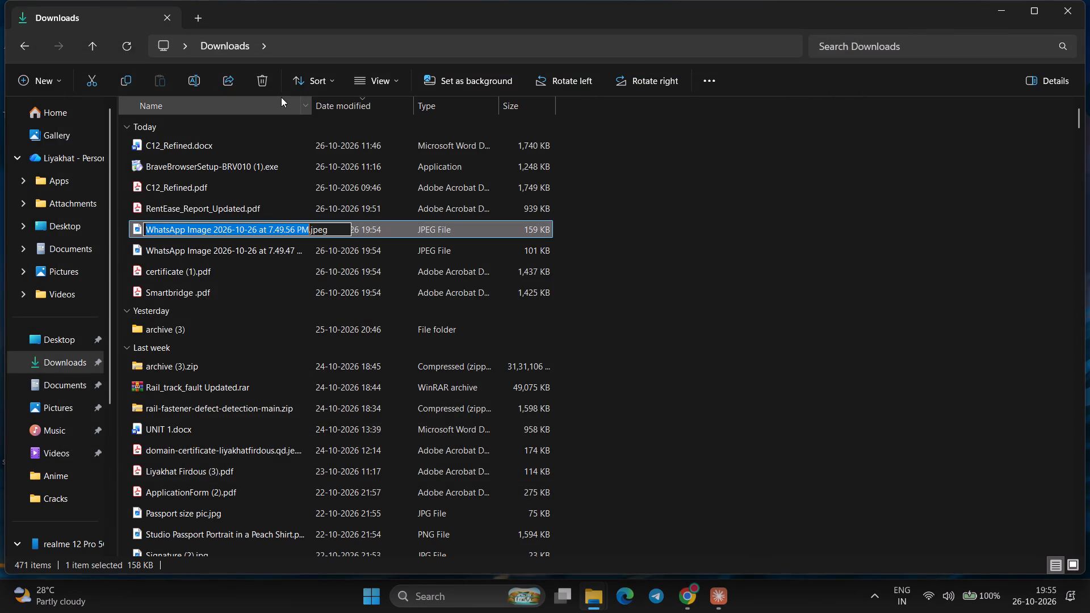
{"action": "key", "text": "BackSpace"}
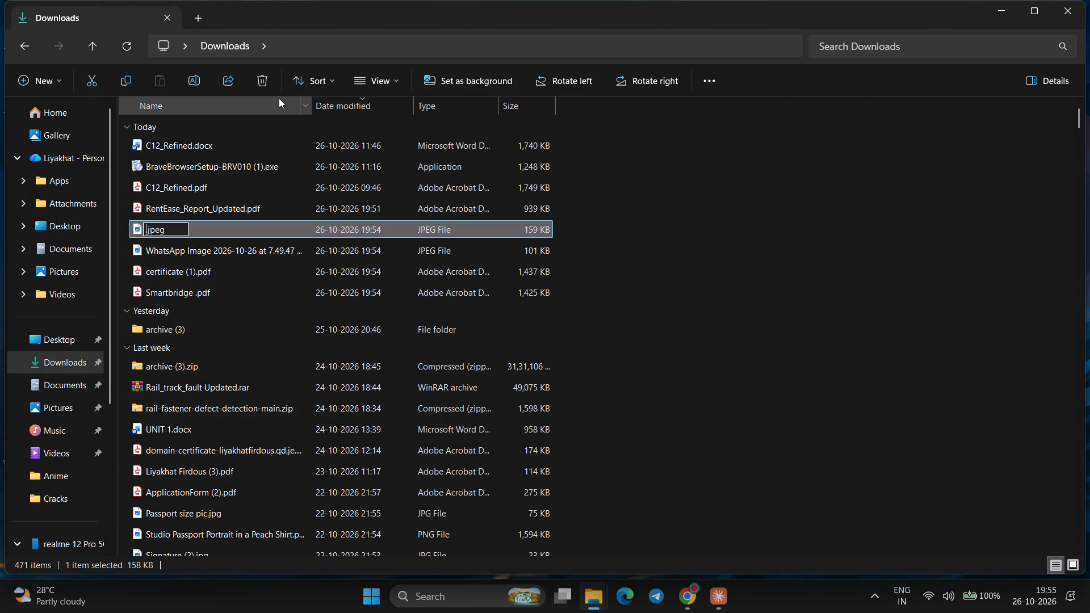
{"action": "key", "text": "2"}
{"action": "key", "text": "Return"}
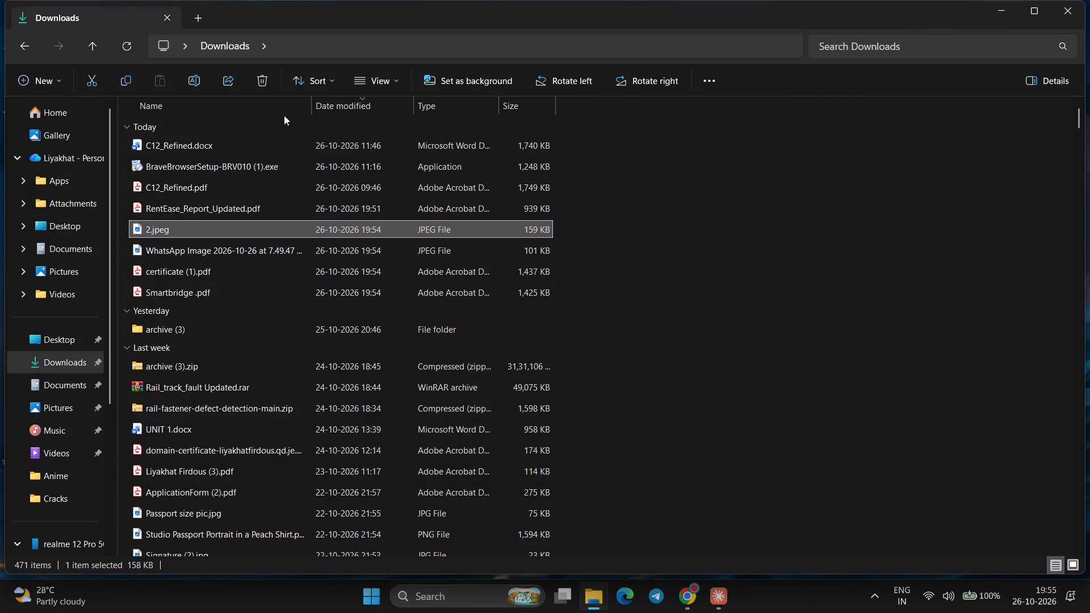
Preview the WhatsApp certificate image from 7.49.47 PM, close it, and rename the file as 1.
{"action": "double_click", "coordinate": [144, 250]}
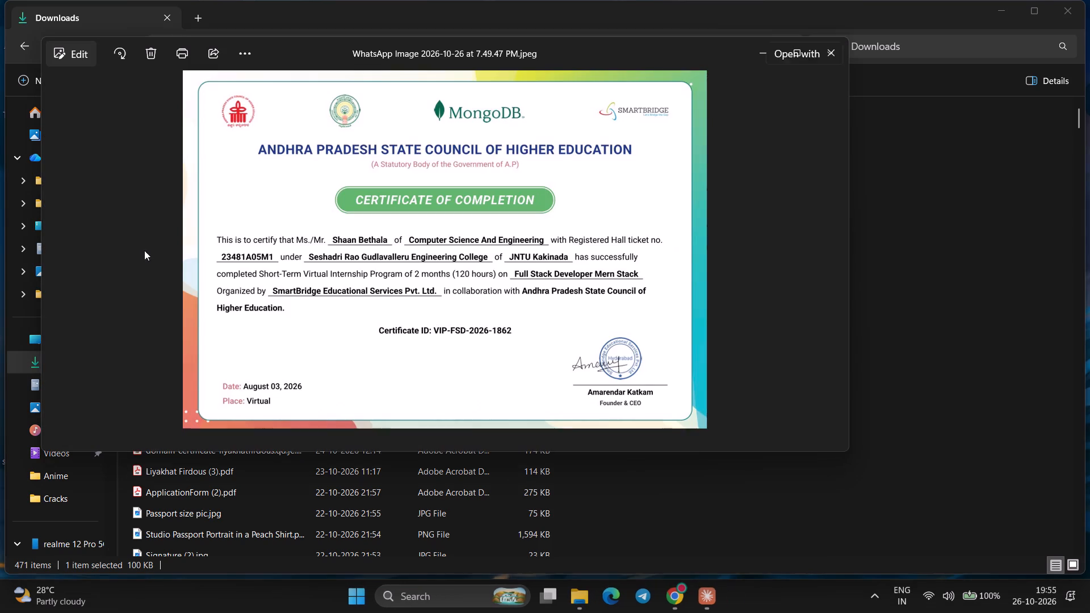
{"action": "left_click", "coordinate": [833, 52]}
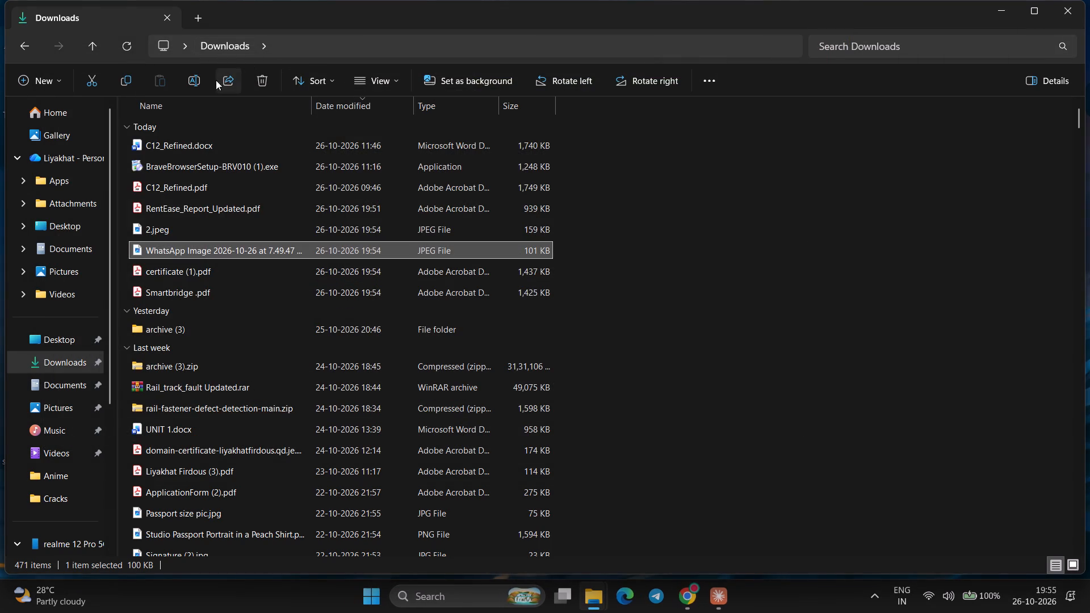
{"action": "left_click", "coordinate": [194, 82]}
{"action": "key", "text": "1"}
{"action": "key", "text": "Return"}
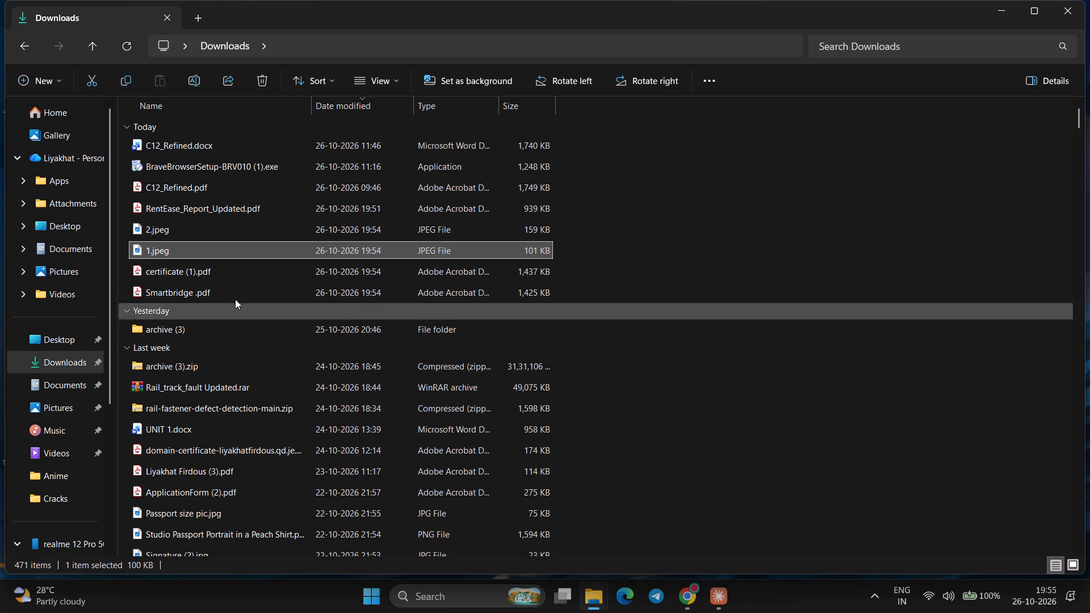
Open RentEase_Report_Updated.pdf, check the order of the students on its cover page, and minimize Acrobat.
{"action": "double_click", "coordinate": [193, 211]}
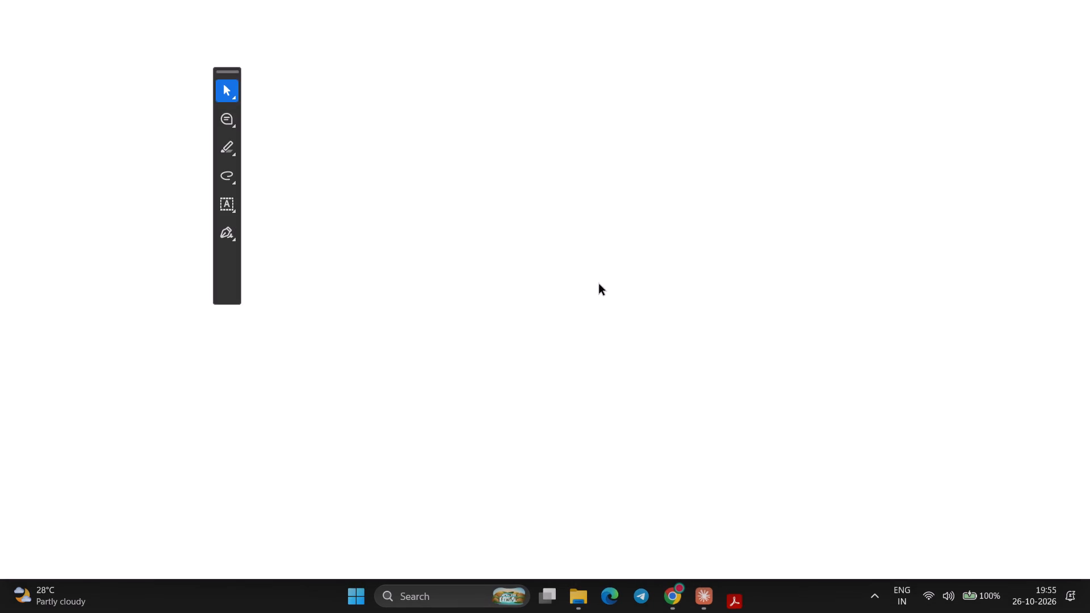
{"action": "left_click", "coordinate": [190, 85]}
{"action": "scroll", "coordinate": [620, 322], "scroll_direction": "down", "scroll_amount": 1}
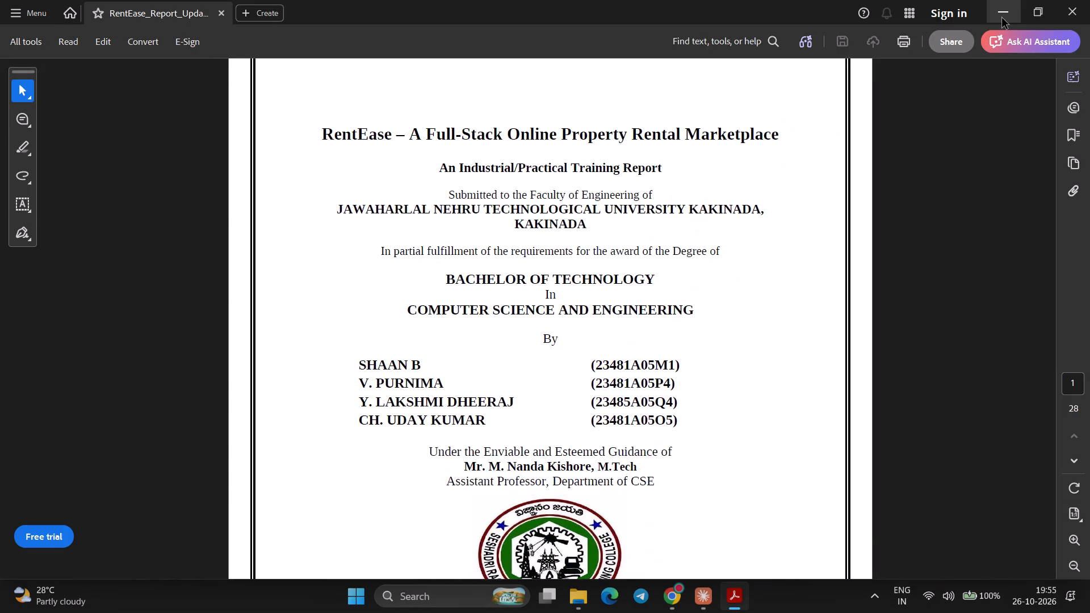
{"action": "left_click", "coordinate": [1002, 18]}
{"action": "left_click", "coordinate": [992, 6]}
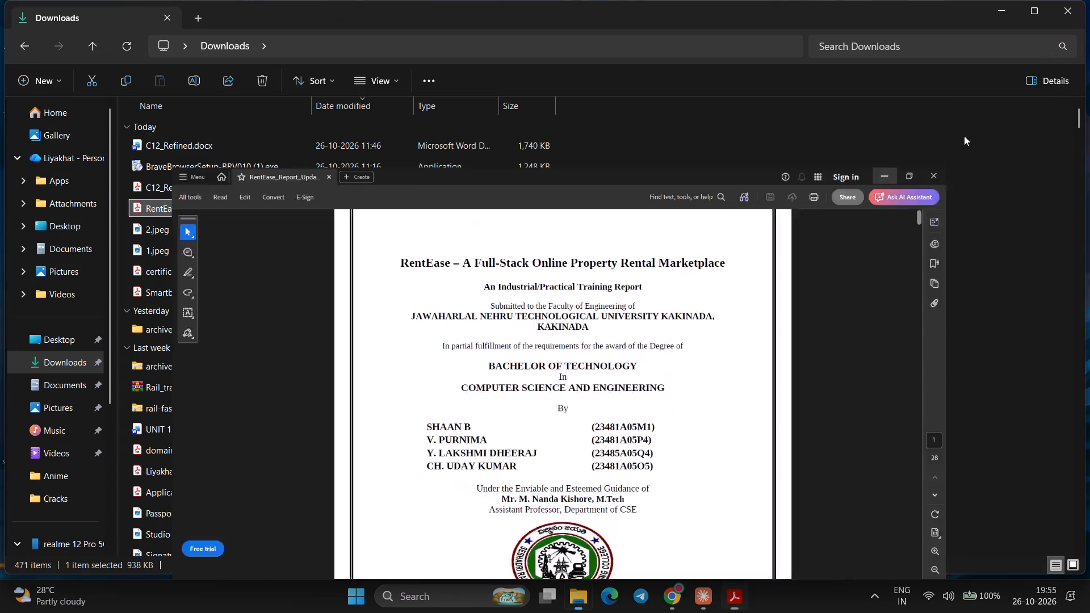
Reopen certificate (1).pdf to check whose certificate it is, and close all Acrobat tabs.
{"action": "double_click", "coordinate": [224, 273]}
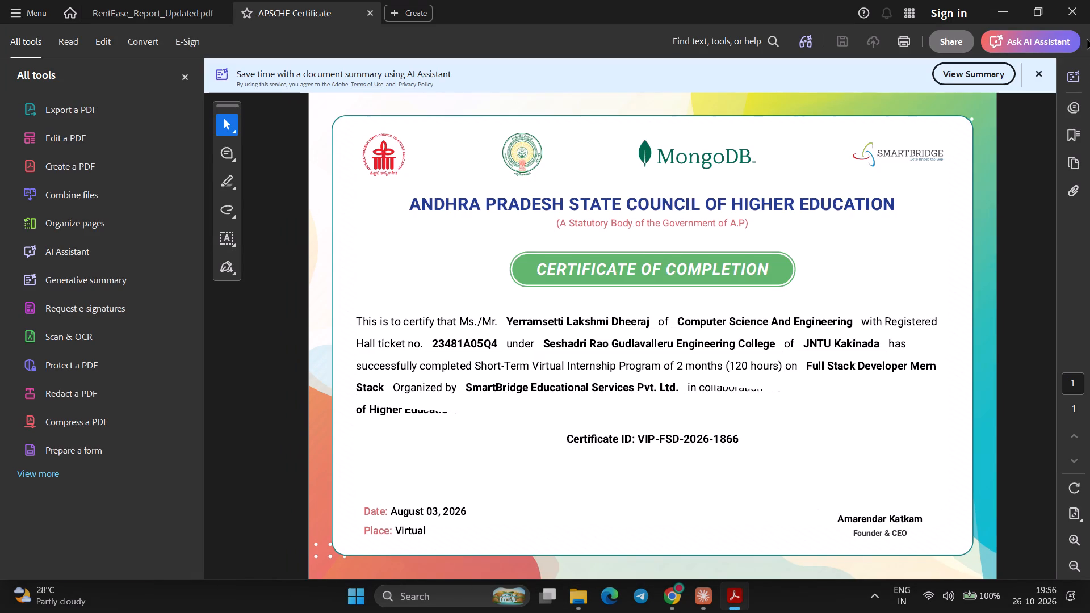
{"action": "left_click", "coordinate": [1086, 11]}
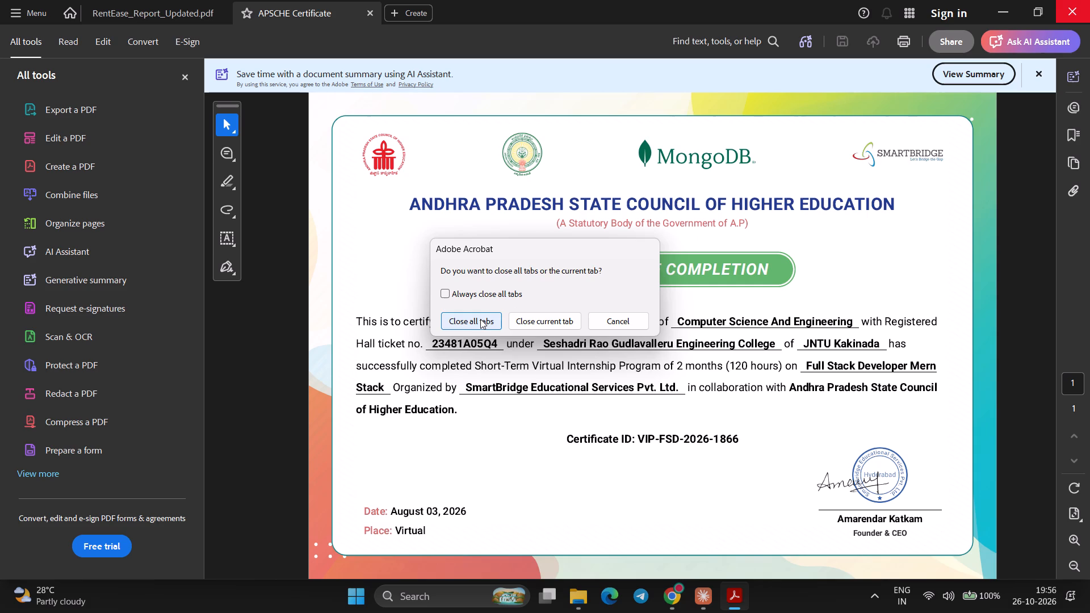
{"action": "left_click", "coordinate": [490, 319]}
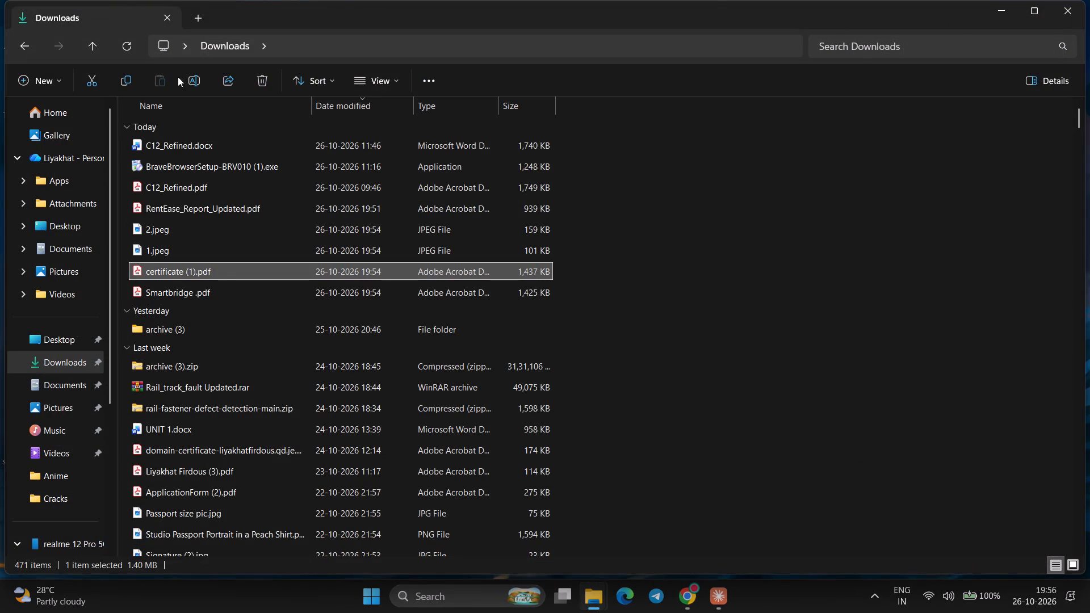
Rename certificate (1).pdf in Downloads as 3.
{"action": "left_click", "coordinate": [191, 77]}
{"action": "key", "text": "3"}
{"action": "key", "text": "Return"}
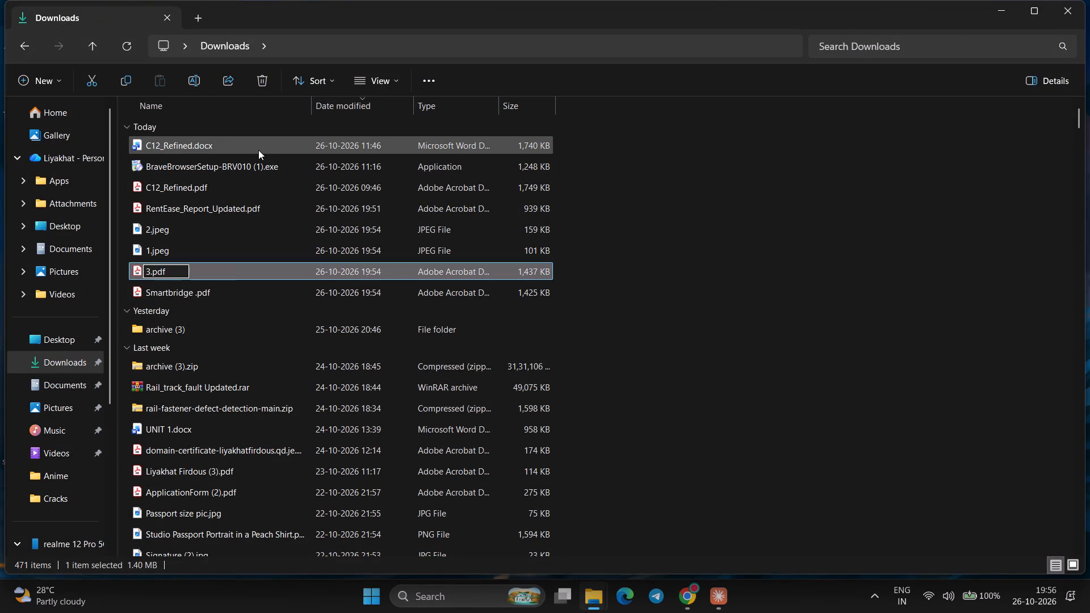
Rename the Smartbridge PDF in Downloads as 4 and clear the file selection.
{"action": "left_click", "coordinate": [194, 293]}
{"action": "left_click", "coordinate": [192, 80]}
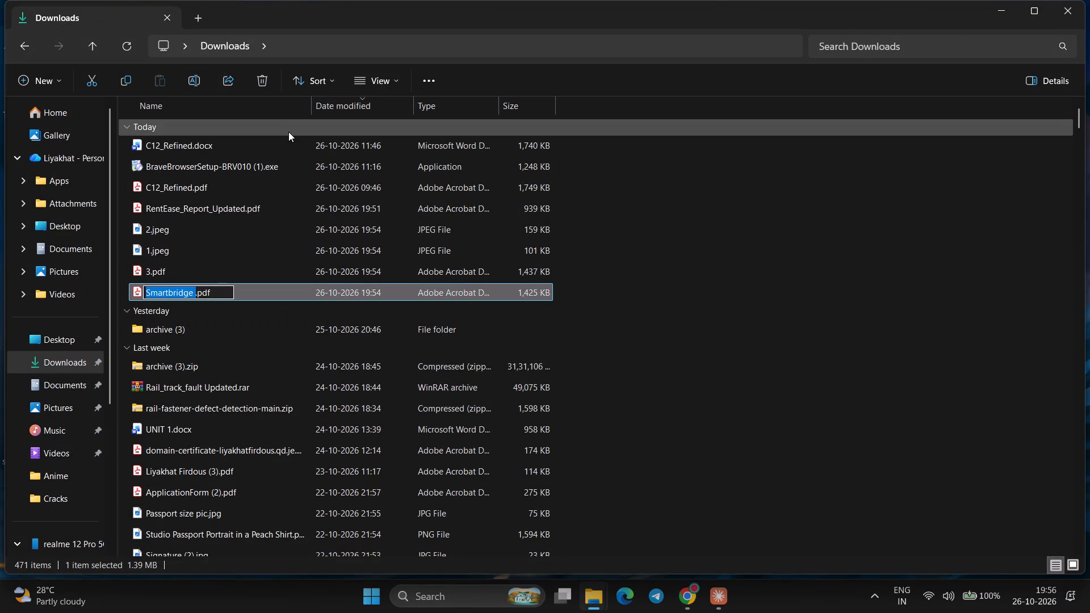
{"action": "key", "text": "BackSpace"}
{"action": "key", "text": "4"}
{"action": "key", "text": "Return"}
{"action": "left_click", "coordinate": [895, 308]}
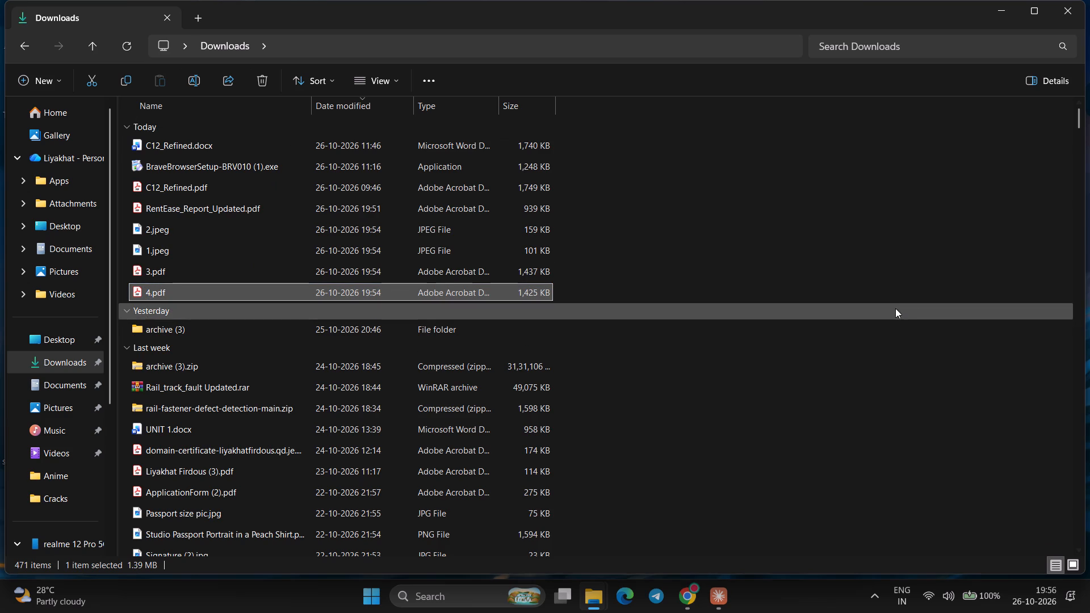
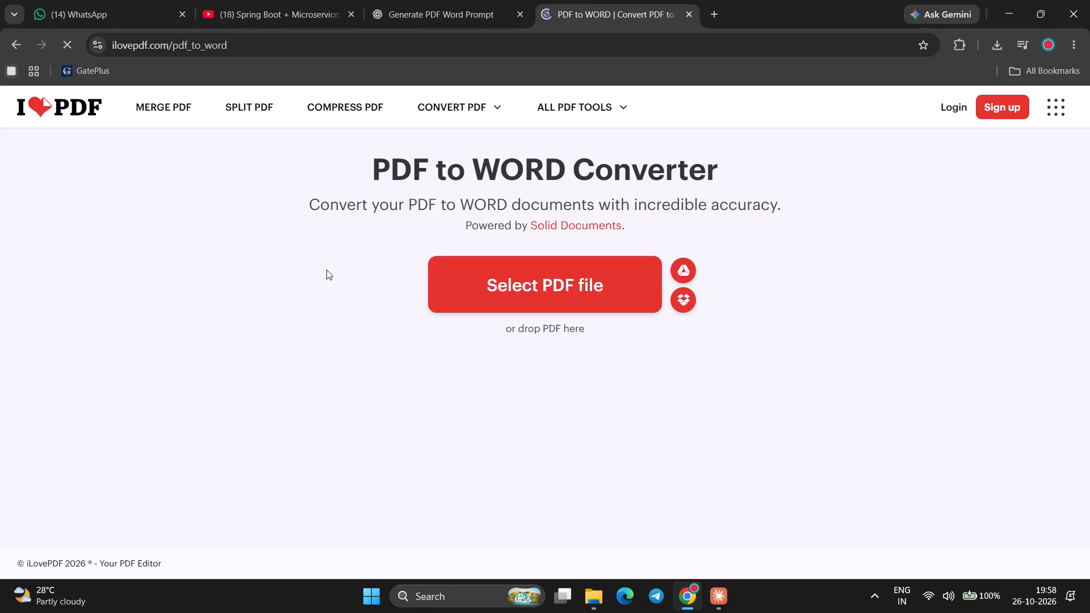
Convert RentEase_Report_Updated.pdf from Downloads to Word with No OCR and download the converted document.
{"action": "left_click", "coordinate": [554, 299]}
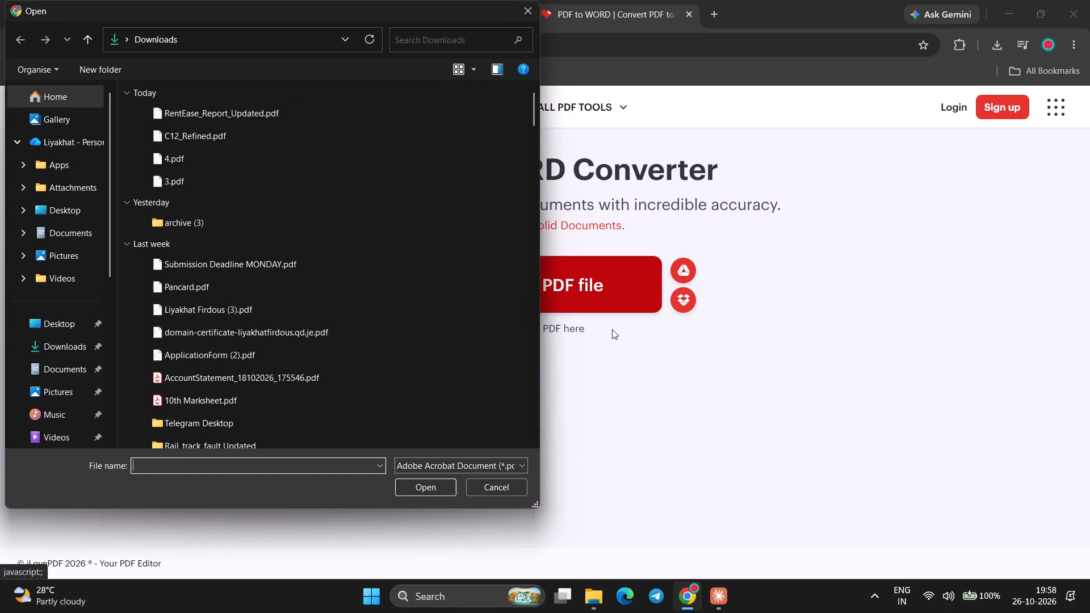
{"action": "left_click", "coordinate": [247, 116]}
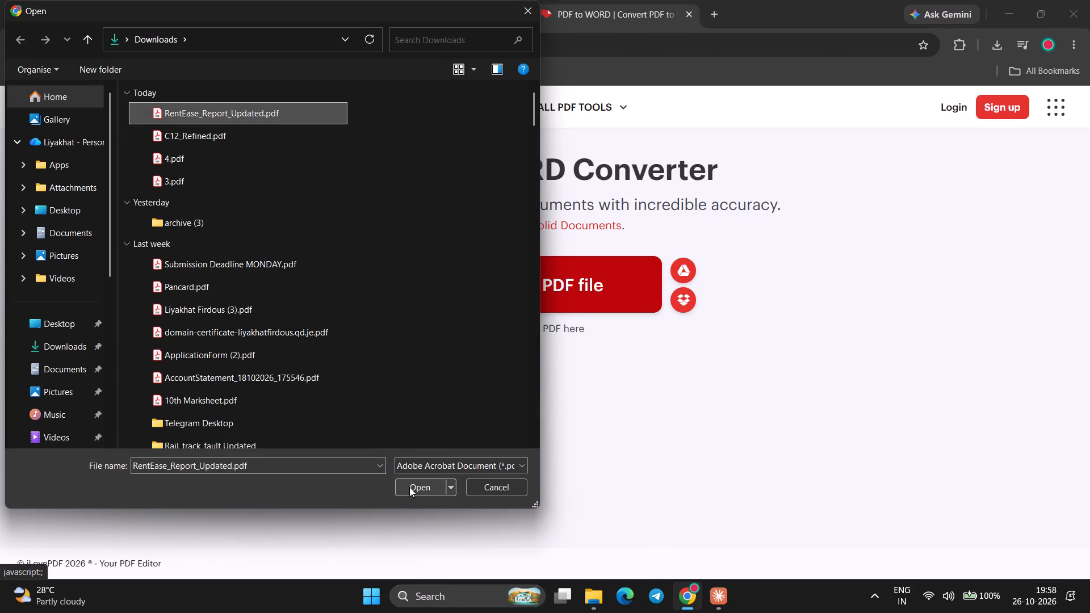
{"action": "left_click", "coordinate": [411, 487]}
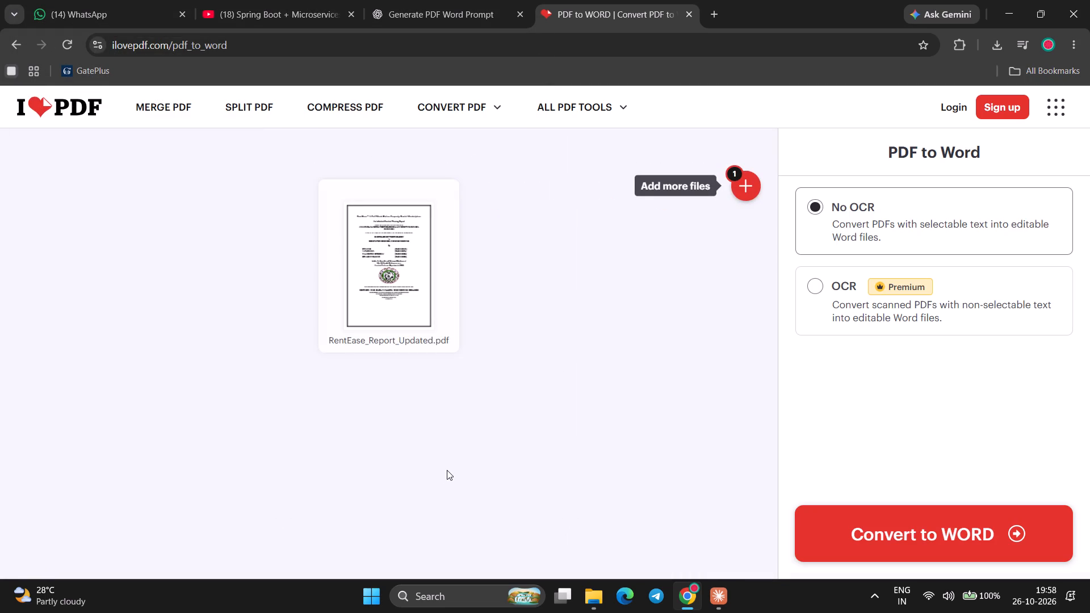
{"action": "left_click", "coordinate": [988, 544]}
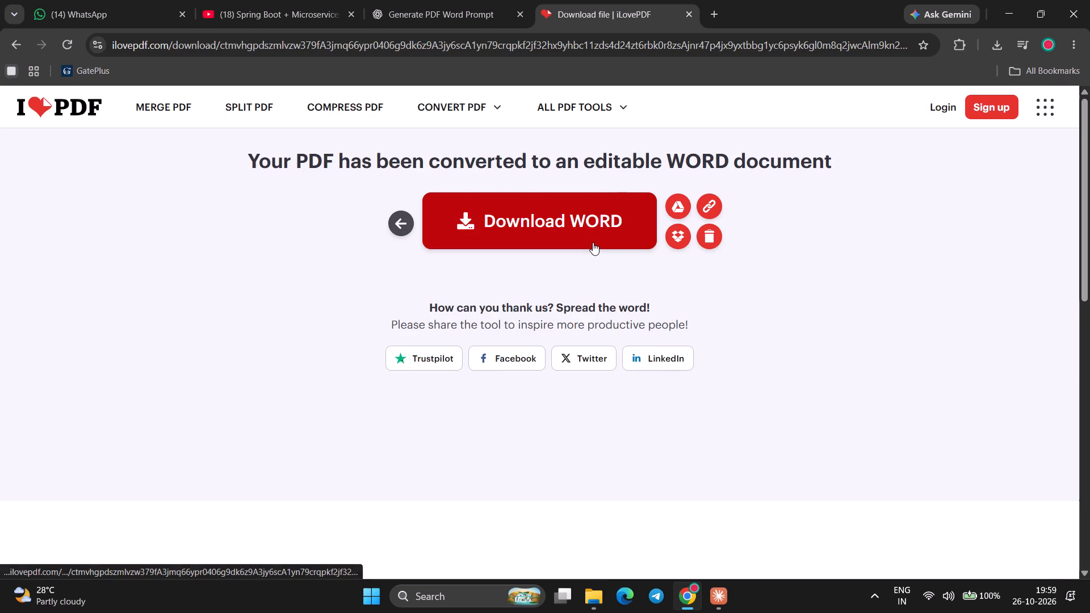
{"action": "left_click", "coordinate": [593, 242]}
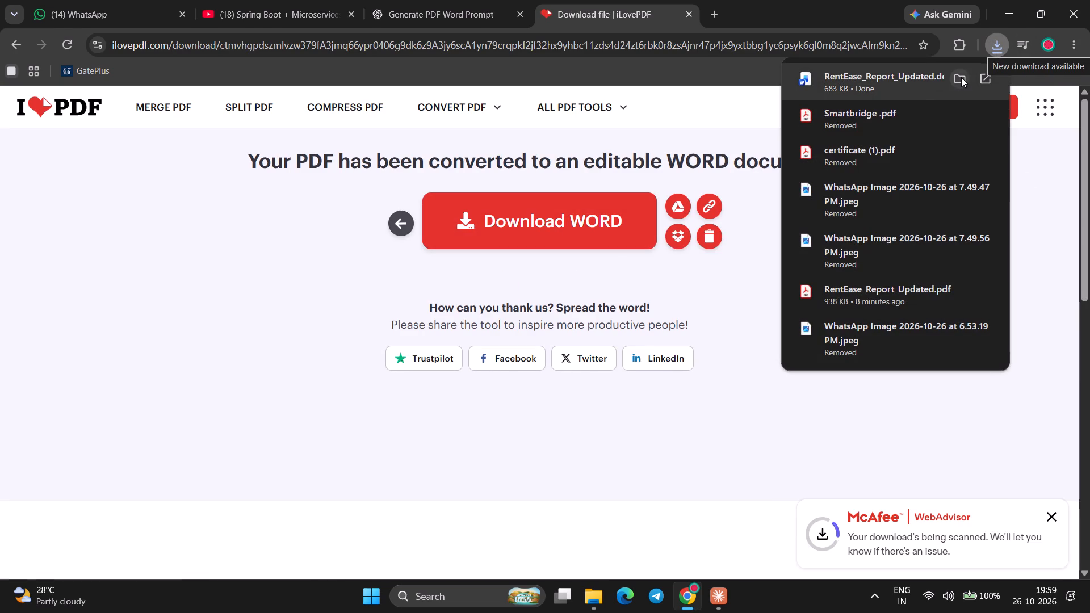
Open the downloaded RentEase_Report_Updated.docx from the Downloads folder in Word and enable editing.
{"action": "left_click", "coordinate": [961, 77]}
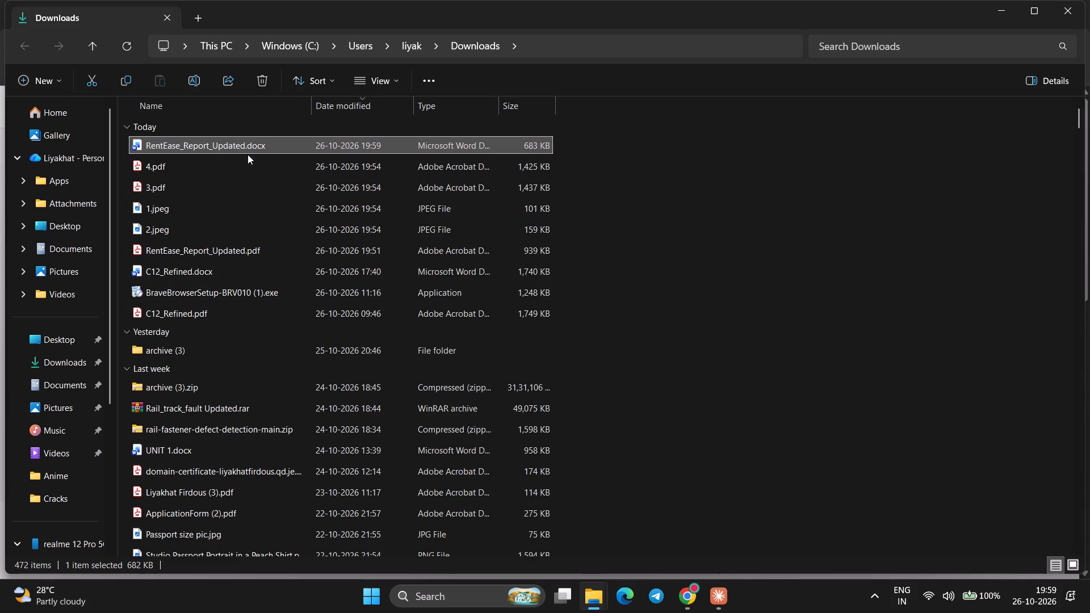
{"action": "double_click", "coordinate": [229, 144]}
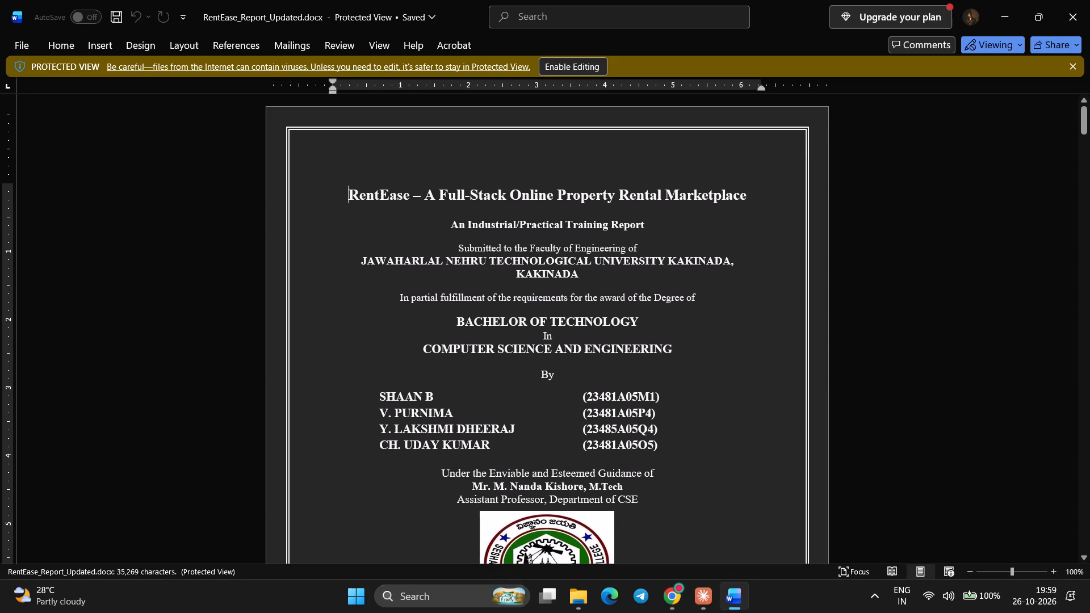
{"action": "left_click", "coordinate": [568, 64]}
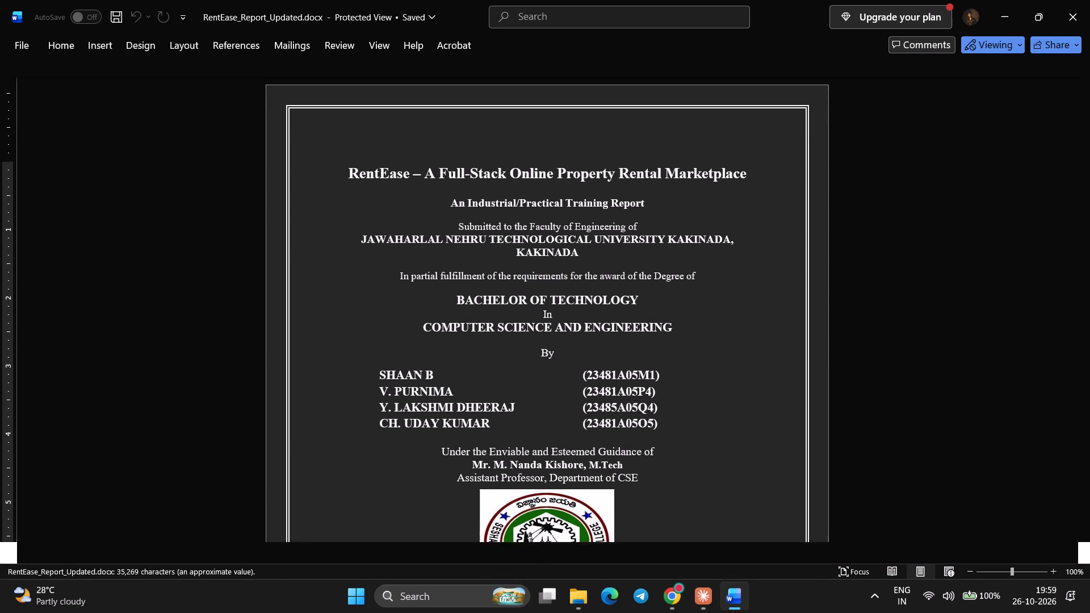
Examine the formatting of the report's front matter, from the title page through the table of contents.
{"action": "scroll", "coordinate": [594, 408], "scroll_direction": "down", "scroll_amount": 14}
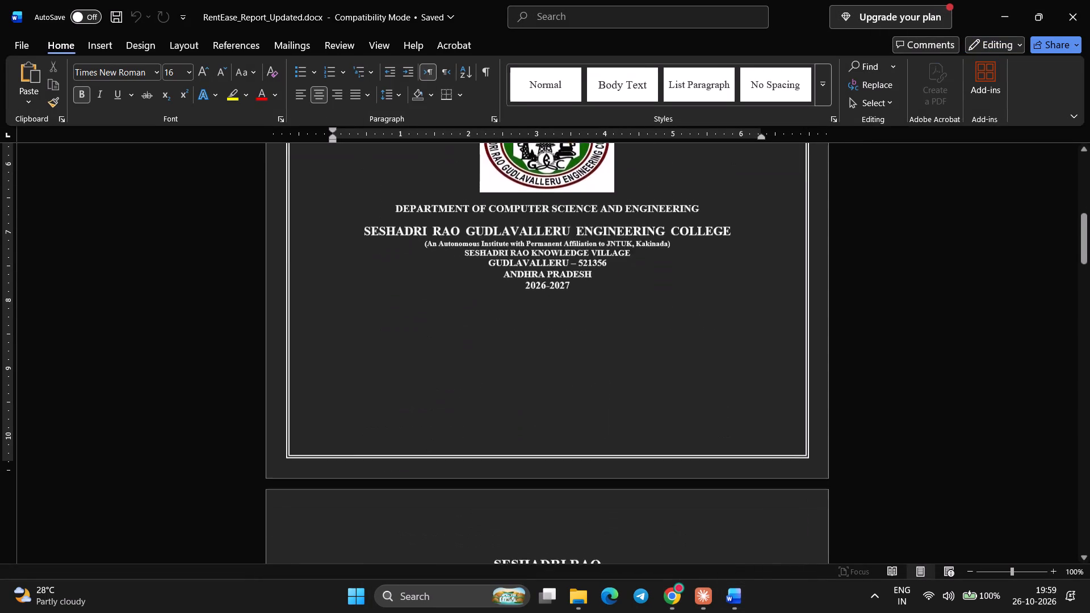
{"action": "scroll", "coordinate": [594, 408], "scroll_direction": "down", "scroll_amount": 13}
{"action": "scroll", "coordinate": [595, 408], "scroll_direction": "down", "scroll_amount": 16}
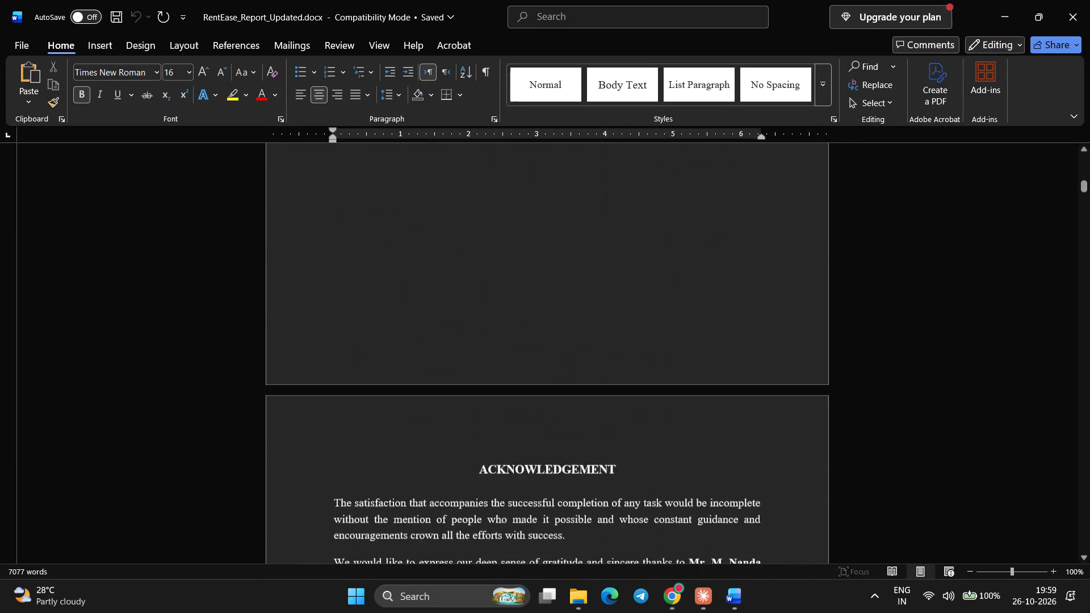
{"action": "scroll", "coordinate": [596, 408], "scroll_direction": "down", "scroll_amount": 15}
{"action": "scroll", "coordinate": [597, 408], "scroll_direction": "down", "scroll_amount": 15}
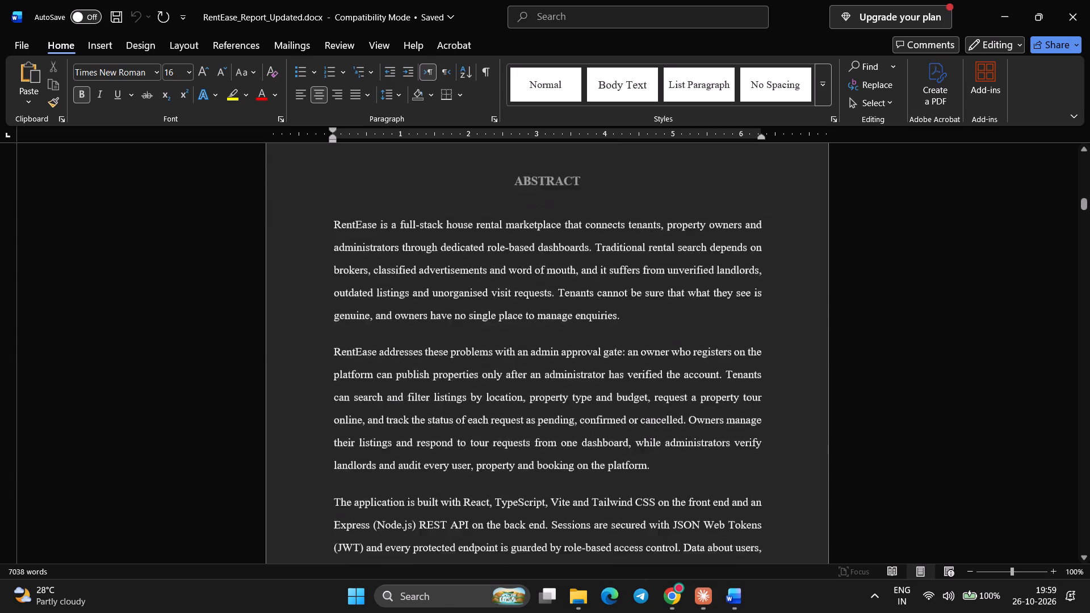
{"action": "scroll", "coordinate": [598, 408], "scroll_direction": "down", "scroll_amount": 14}
{"action": "scroll", "coordinate": [598, 408], "scroll_direction": "down", "scroll_amount": 14}
{"action": "scroll", "coordinate": [660, 409], "scroll_direction": "down", "scroll_amount": 7}
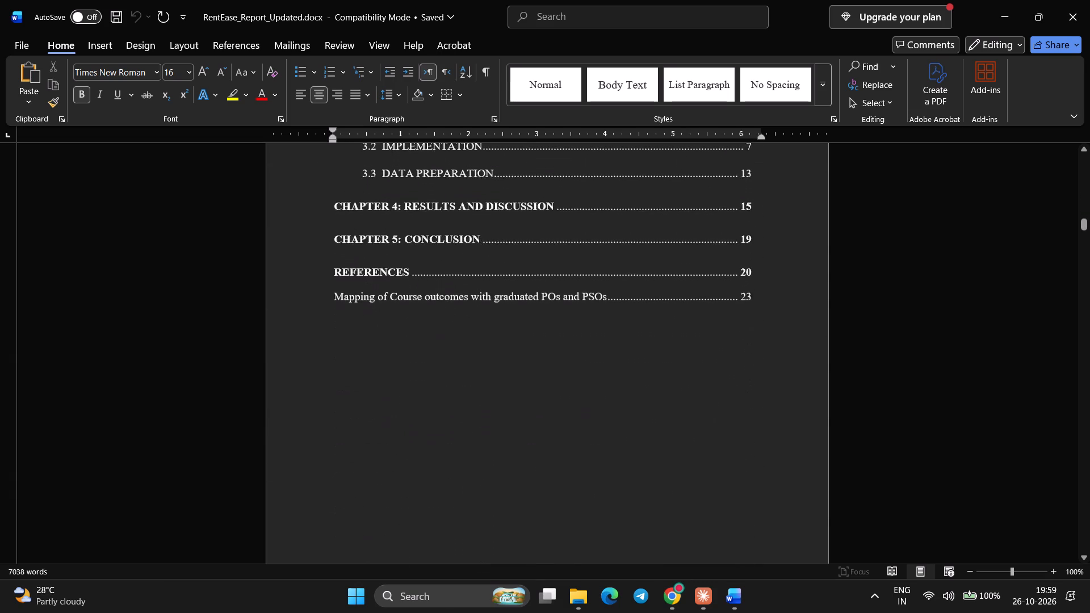
{"action": "scroll", "coordinate": [664, 413], "scroll_direction": "up", "scroll_amount": 9}
{"action": "scroll", "coordinate": [664, 413], "scroll_direction": "down", "scroll_amount": 6}
{"action": "scroll", "coordinate": [781, 392], "scroll_direction": "down", "scroll_amount": 19}
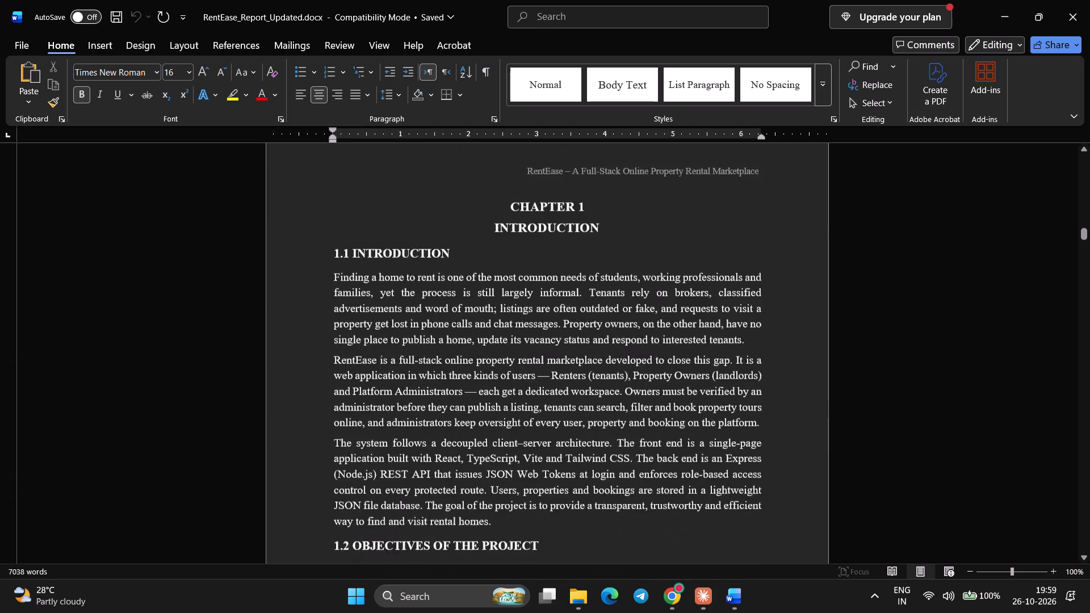
Examine the formatting of chapters 1 to 3, including figures and tables, up to the project directory listing, and select that listing's text box.
{"action": "scroll", "coordinate": [736, 415], "scroll_direction": "down", "scroll_amount": 7}
{"action": "scroll", "coordinate": [737, 415], "scroll_direction": "down", "scroll_amount": 20}
{"action": "scroll", "coordinate": [737, 415], "scroll_direction": "down", "scroll_amount": 3}
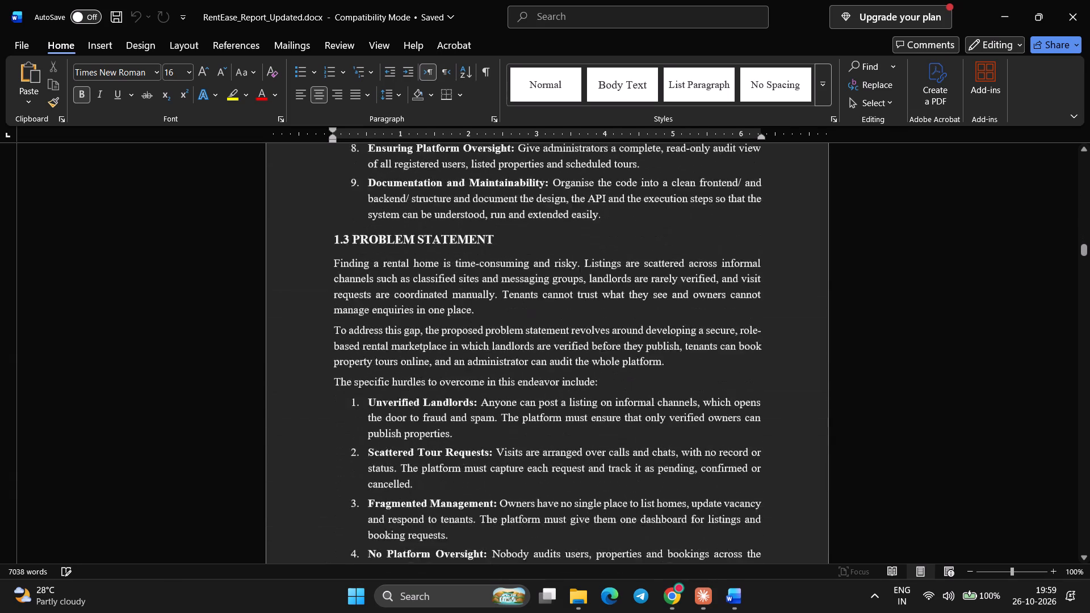
{"action": "scroll", "coordinate": [737, 415], "scroll_direction": "down", "scroll_amount": 20}
{"action": "scroll", "coordinate": [737, 415], "scroll_direction": "down", "scroll_amount": 16}
{"action": "scroll", "coordinate": [737, 414], "scroll_direction": "down", "scroll_amount": 15}
{"action": "scroll", "coordinate": [737, 414], "scroll_direction": "down", "scroll_amount": 15}
{"action": "scroll", "coordinate": [737, 414], "scroll_direction": "down", "scroll_amount": 8}
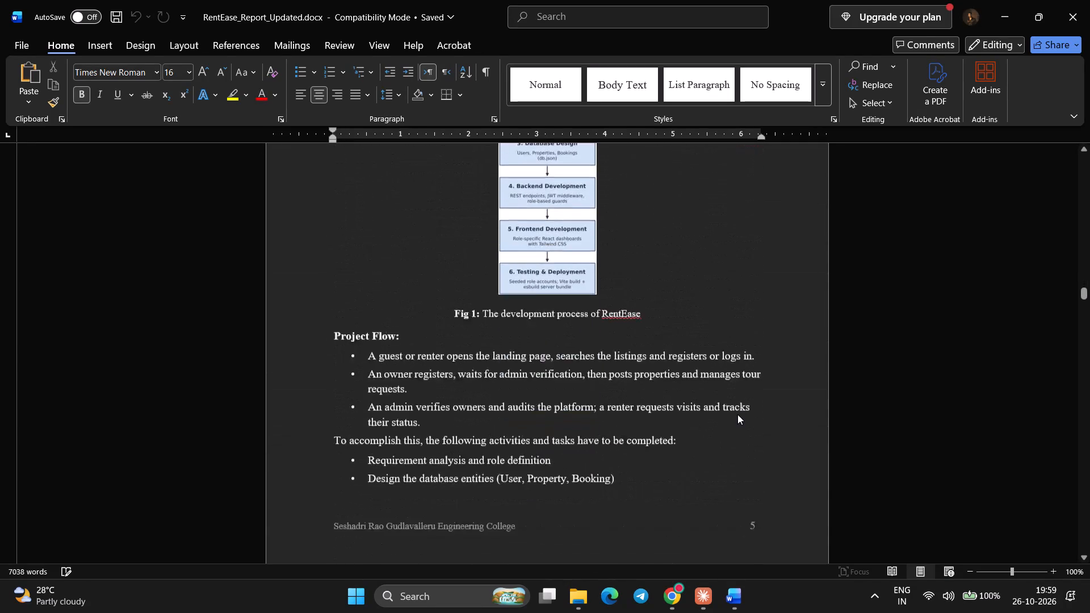
{"action": "scroll", "coordinate": [737, 414], "scroll_direction": "down", "scroll_amount": 8}
{"action": "scroll", "coordinate": [737, 414], "scroll_direction": "down", "scroll_amount": 20}
{"action": "left_click", "coordinate": [737, 417]}
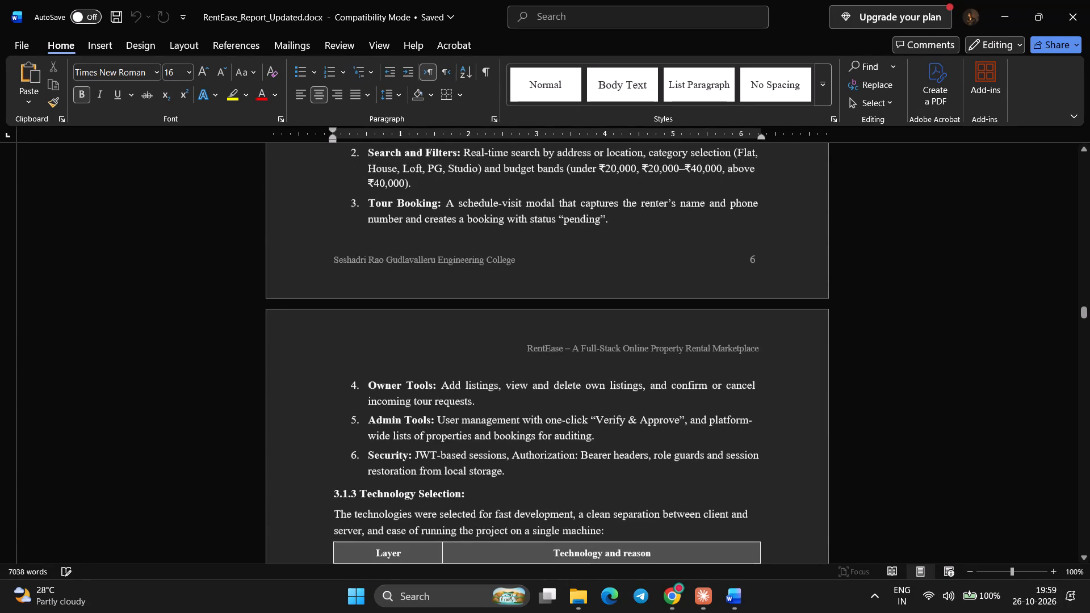
{"action": "scroll", "coordinate": [738, 418], "scroll_direction": "down", "scroll_amount": 13}
{"action": "scroll", "coordinate": [738, 419], "scroll_direction": "down", "scroll_amount": 20}
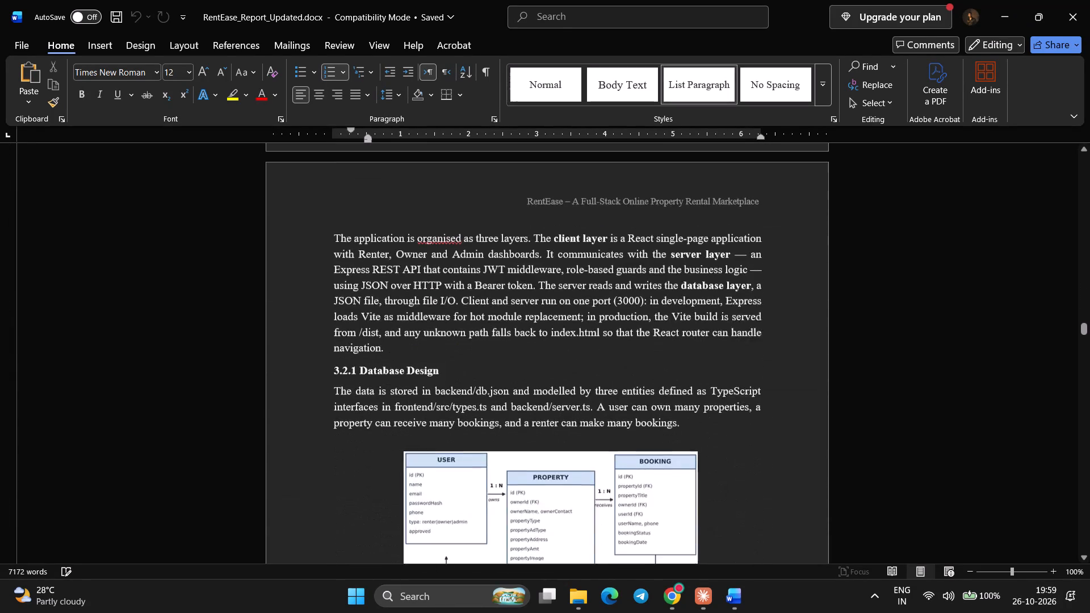
{"action": "scroll", "coordinate": [738, 419], "scroll_direction": "down", "scroll_amount": 17}
{"action": "scroll", "coordinate": [738, 419], "scroll_direction": "down", "scroll_amount": 16}
{"action": "scroll", "coordinate": [739, 422], "scroll_direction": "down", "scroll_amount": 8}
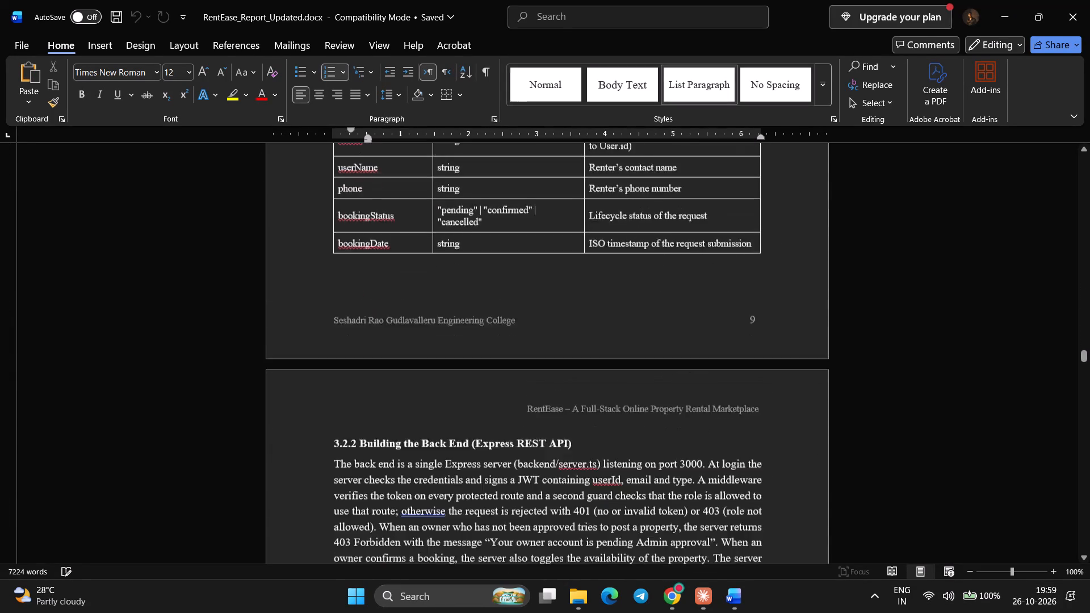
{"action": "scroll", "coordinate": [739, 423], "scroll_direction": "down", "scroll_amount": 17}
{"action": "scroll", "coordinate": [739, 423], "scroll_direction": "down", "scroll_amount": 15}
{"action": "scroll", "coordinate": [739, 423], "scroll_direction": "down", "scroll_amount": 10}
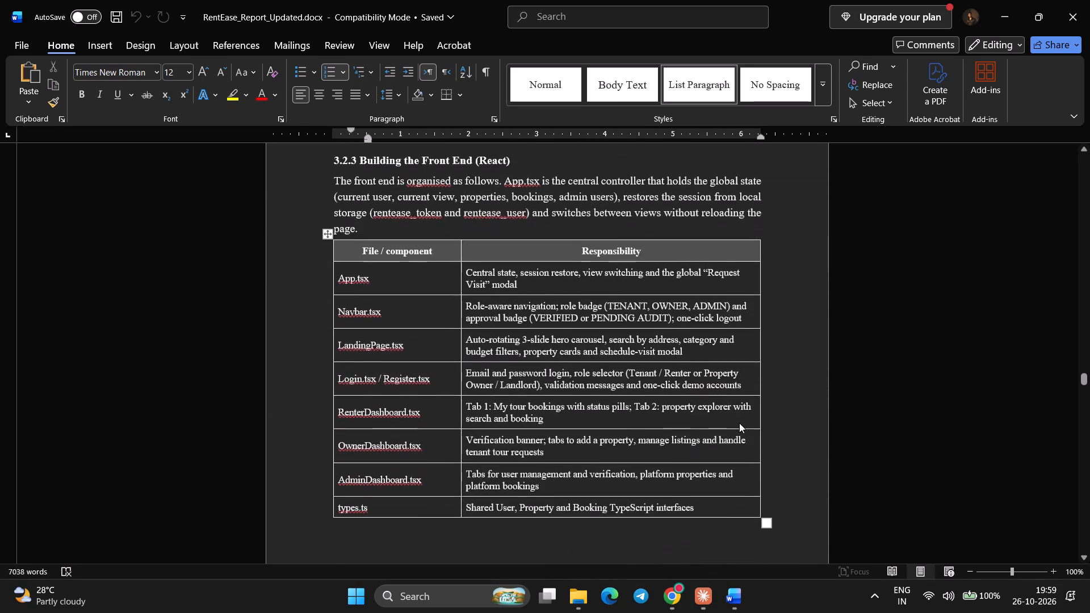
{"action": "scroll", "coordinate": [739, 423], "scroll_direction": "down", "scroll_amount": 11}
{"action": "scroll", "coordinate": [705, 452], "scroll_direction": "up", "scroll_amount": 3}
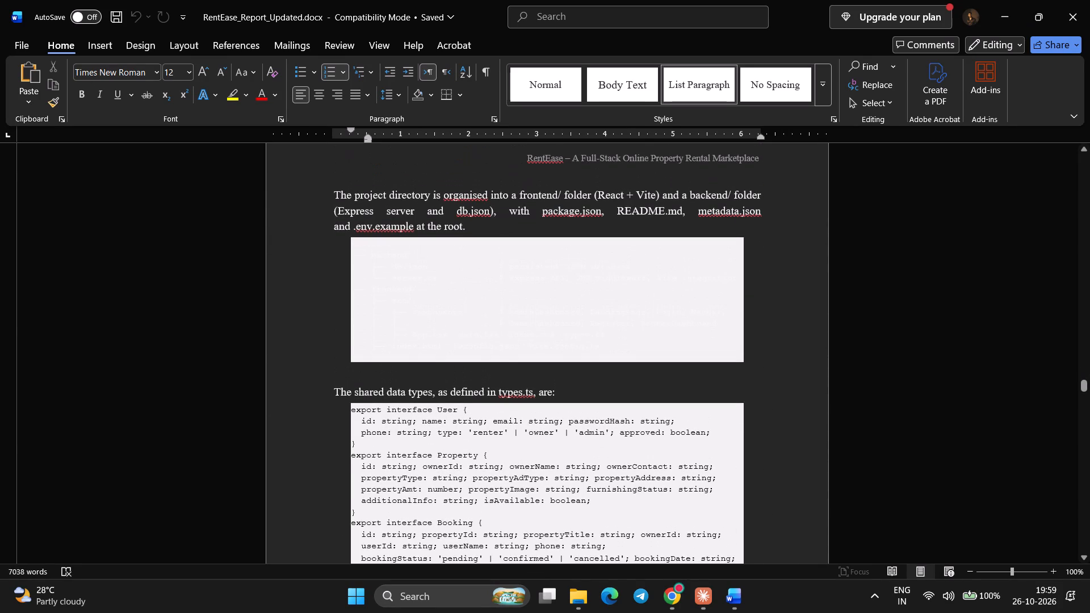
{"action": "left_click", "coordinate": [663, 325]}
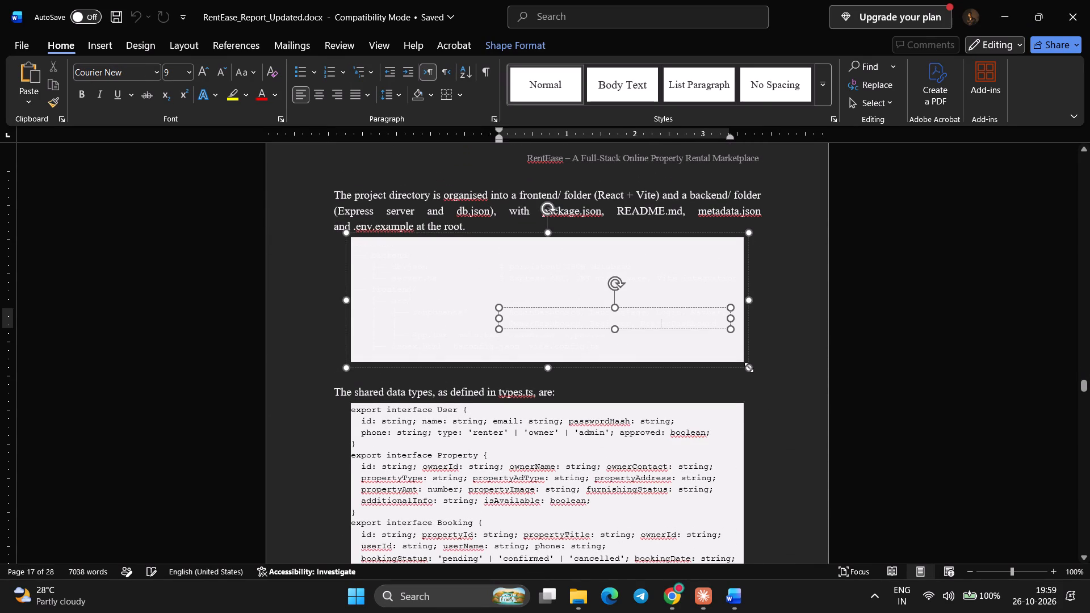
Search Windows Settings for "dark" and change the system colour mode to Light.
{"action": "left_click", "coordinate": [1032, 595]}
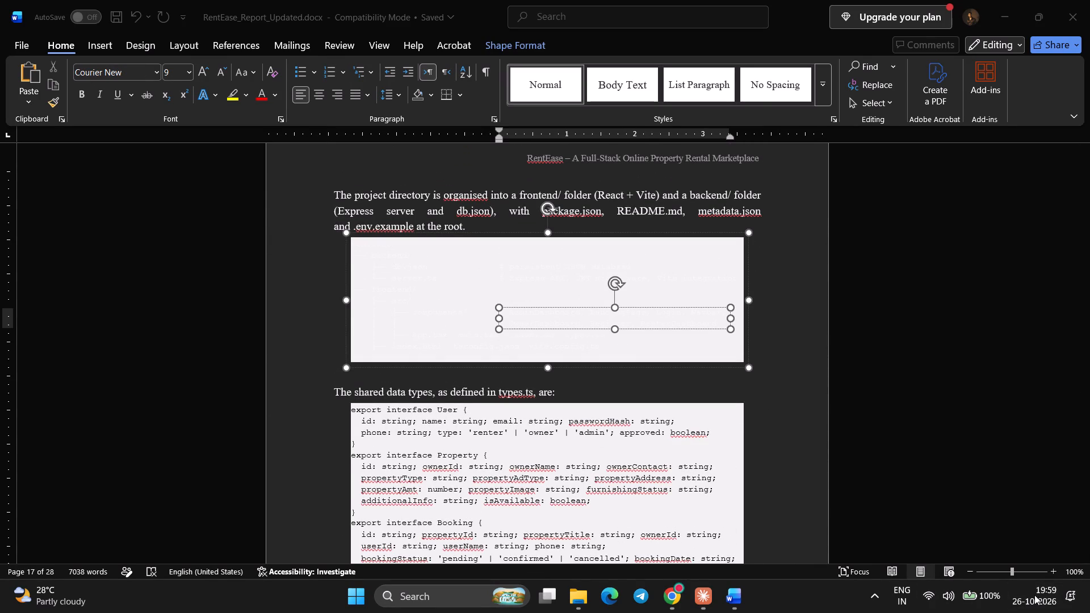
{"action": "left_click", "coordinate": [992, 597]}
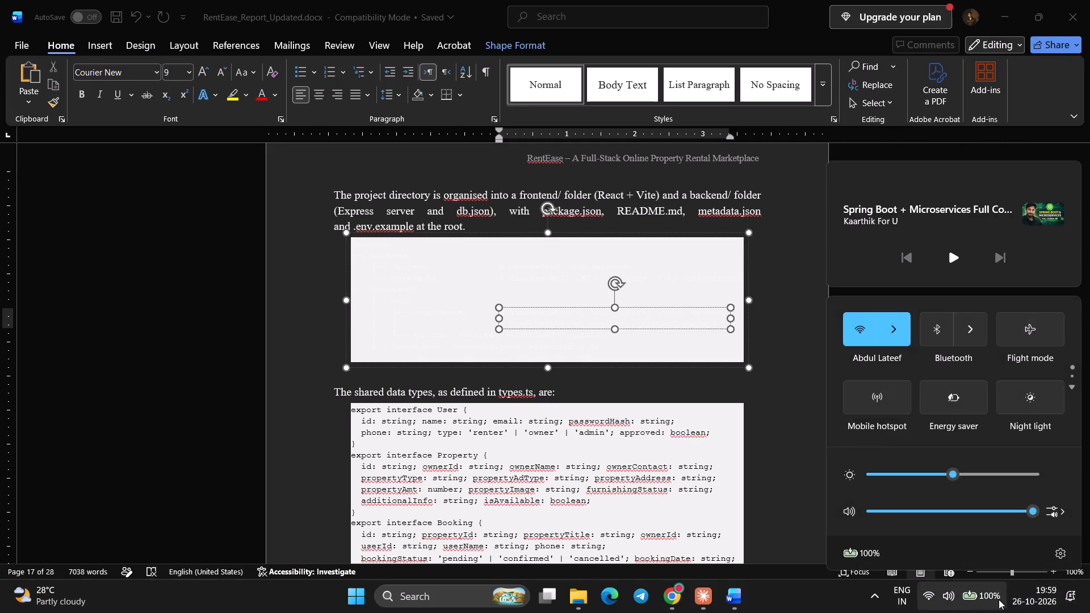
{"action": "left_click", "coordinate": [1064, 551]}
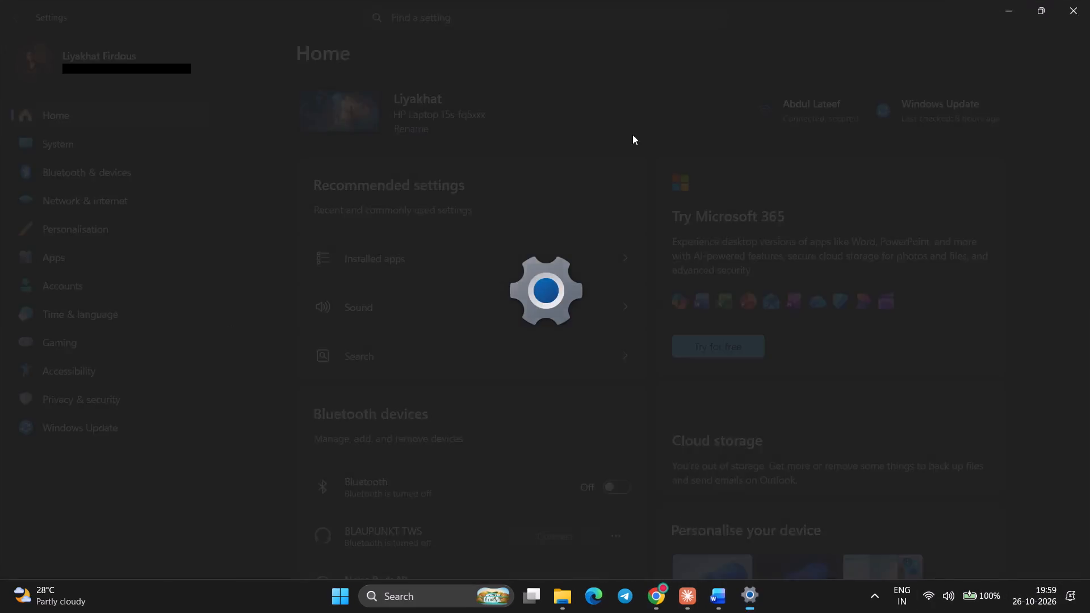
{"action": "type", "text": "dark"}
{"action": "key", "text": "Return"}
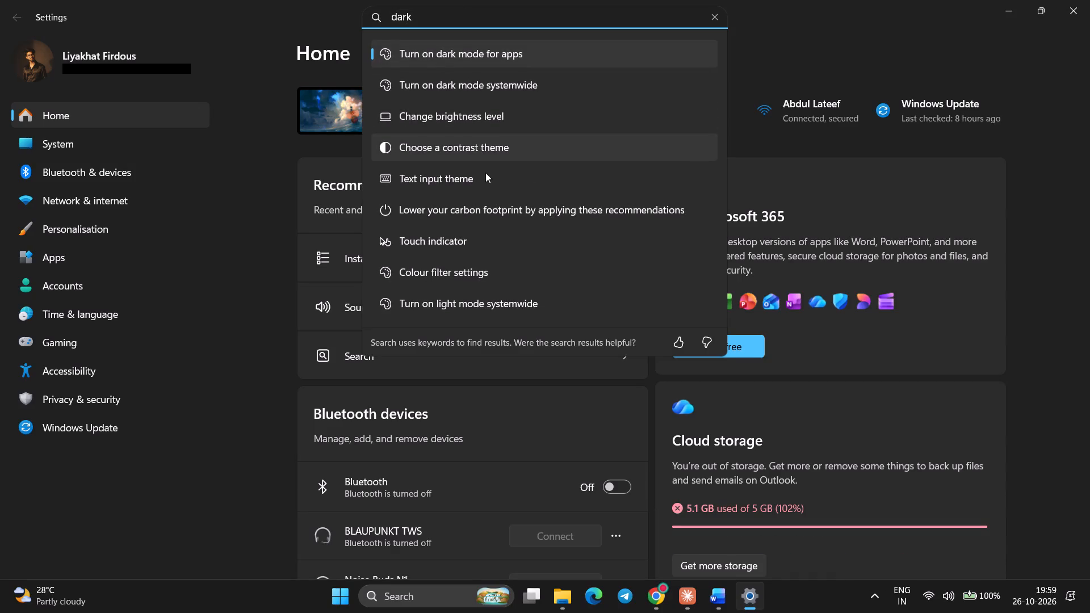
{"action": "left_click", "coordinate": [580, 84]}
{"action": "left_click", "coordinate": [940, 209]}
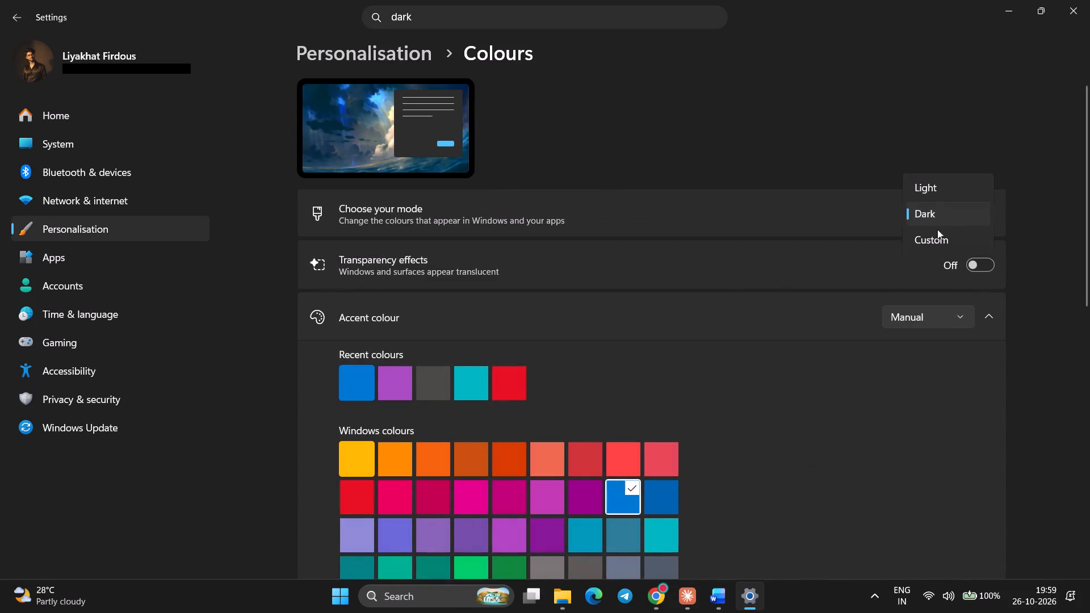
{"action": "left_click", "coordinate": [950, 190]}
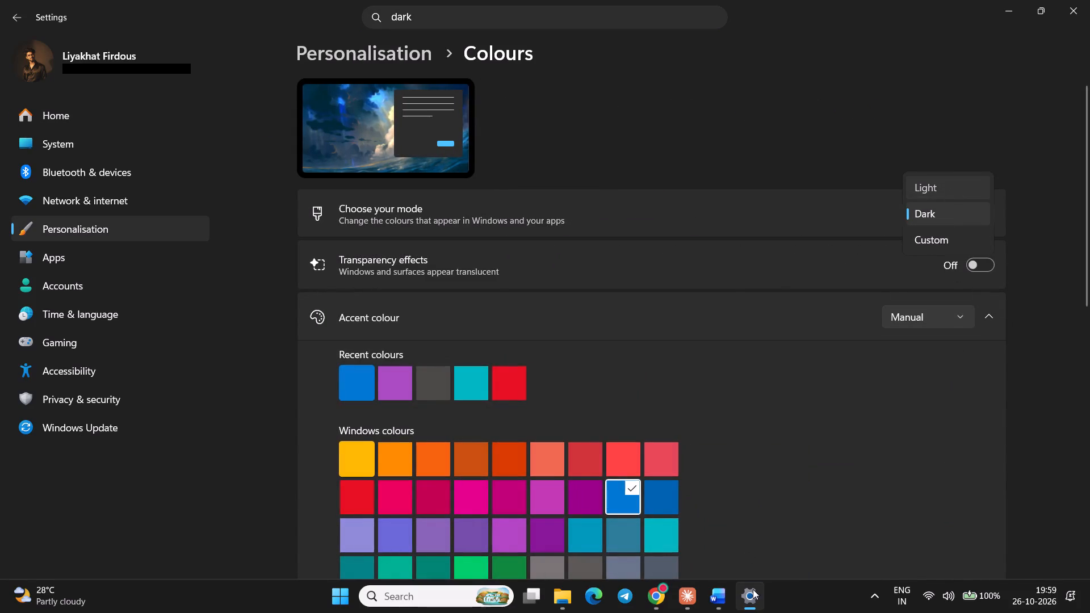
Return to the report in Word and examine its formatting from the project directory listing through to the final Mapping Table.
{"action": "left_click", "coordinate": [718, 598]}
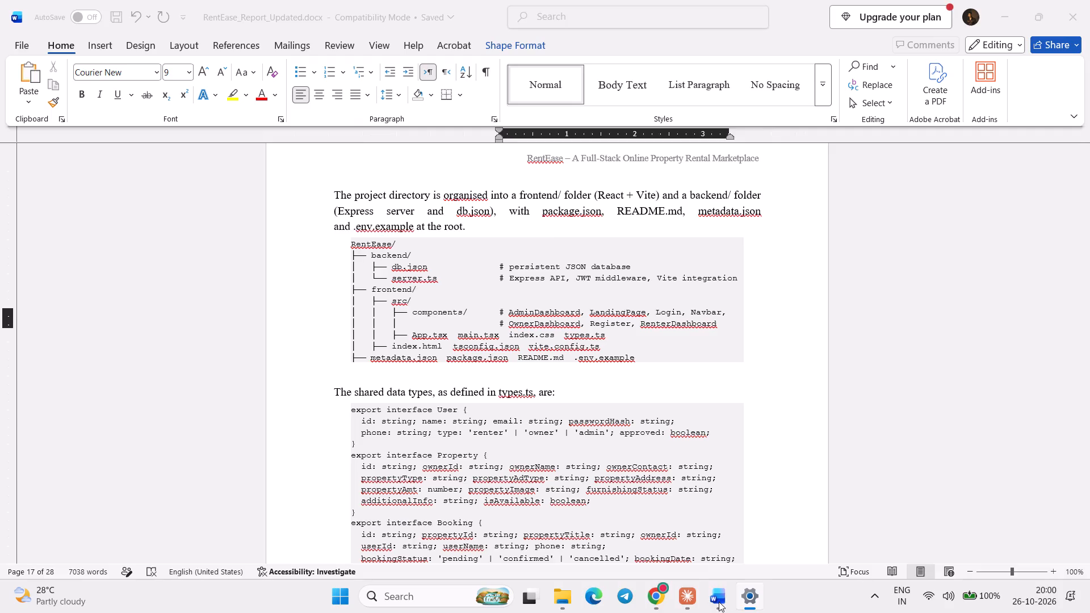
{"action": "left_click", "coordinate": [805, 331]}
{"action": "scroll", "coordinate": [639, 484], "scroll_direction": "down", "scroll_amount": 7}
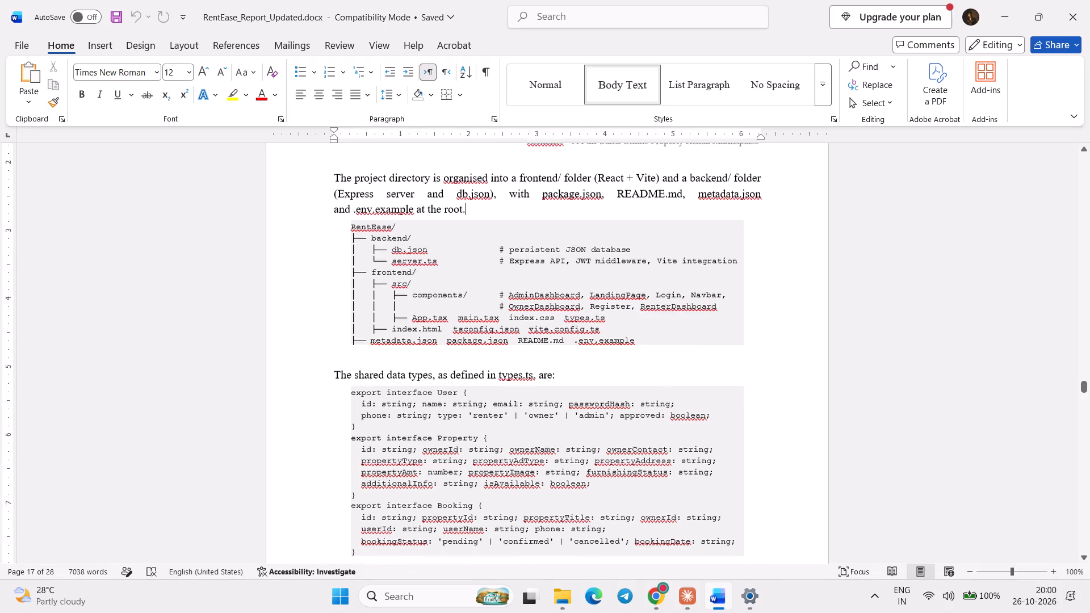
{"action": "scroll", "coordinate": [639, 484], "scroll_direction": "down", "scroll_amount": 16}
{"action": "scroll", "coordinate": [639, 484], "scroll_direction": "down", "scroll_amount": 20}
{"action": "scroll", "coordinate": [639, 484], "scroll_direction": "down", "scroll_amount": 4}
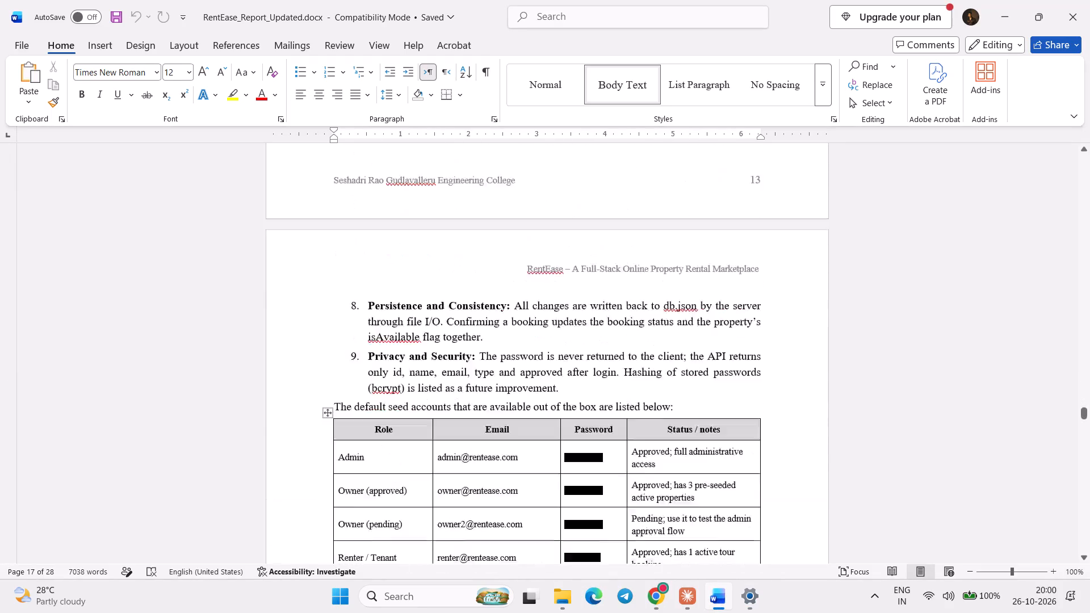
{"action": "scroll", "coordinate": [639, 484], "scroll_direction": "down", "scroll_amount": 20}
{"action": "scroll", "coordinate": [639, 484], "scroll_direction": "down", "scroll_amount": 20}
{"action": "scroll", "coordinate": [639, 484], "scroll_direction": "down", "scroll_amount": 8}
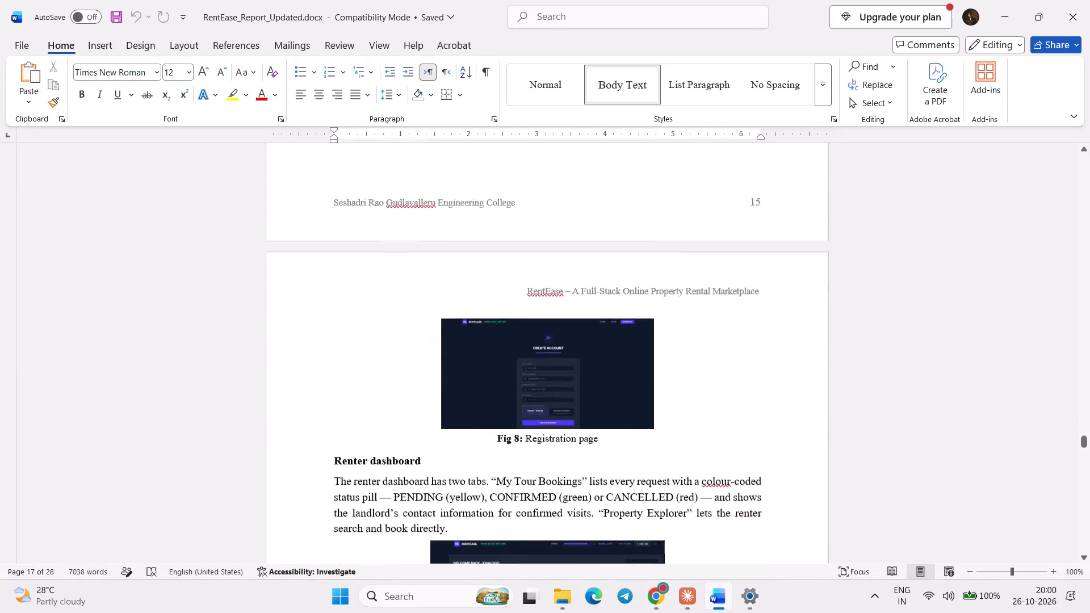
{"action": "scroll", "coordinate": [638, 483], "scroll_direction": "down", "scroll_amount": 15}
{"action": "scroll", "coordinate": [638, 483], "scroll_direction": "down", "scroll_amount": 13}
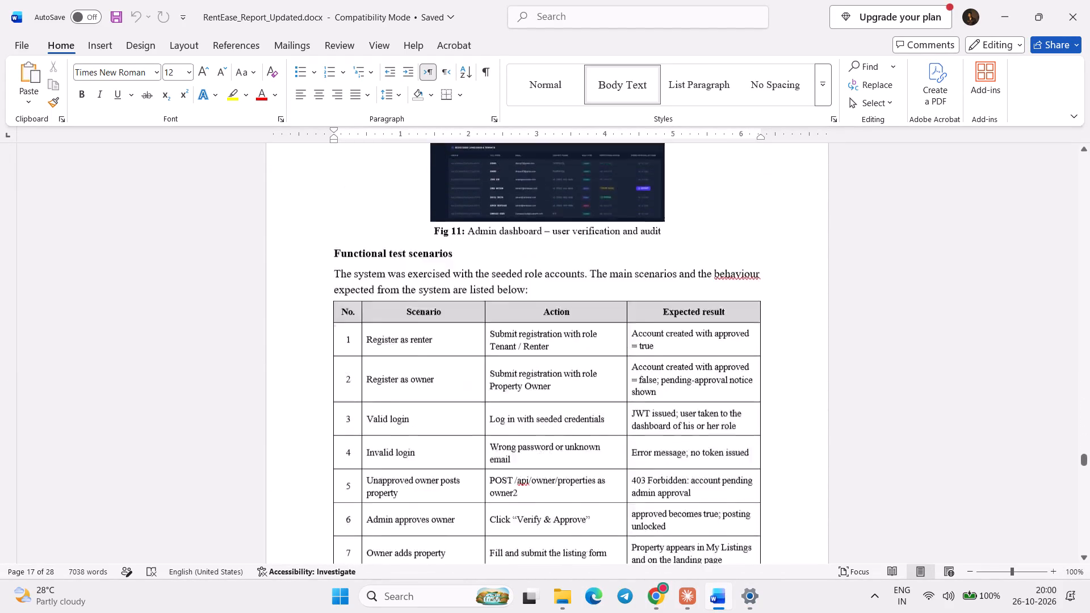
{"action": "scroll", "coordinate": [638, 483], "scroll_direction": "down", "scroll_amount": 20}
{"action": "scroll", "coordinate": [638, 483], "scroll_direction": "down", "scroll_amount": 20}
{"action": "scroll", "coordinate": [638, 483], "scroll_direction": "down", "scroll_amount": 10}
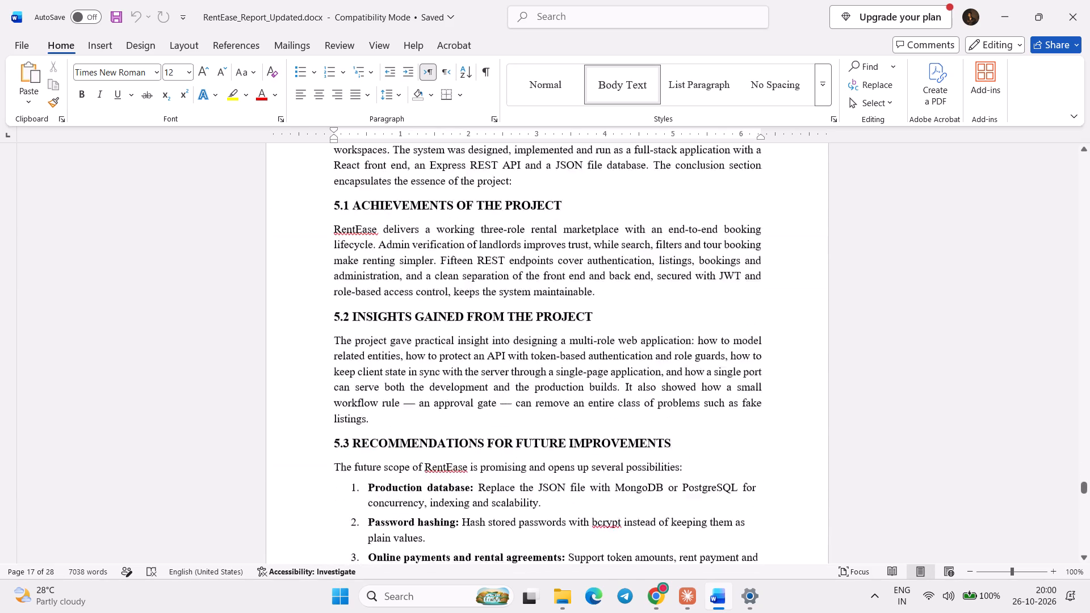
{"action": "scroll", "coordinate": [638, 483], "scroll_direction": "down", "scroll_amount": 20}
{"action": "scroll", "coordinate": [638, 483], "scroll_direction": "down", "scroll_amount": 20}
{"action": "scroll", "coordinate": [638, 483], "scroll_direction": "down", "scroll_amount": 7}
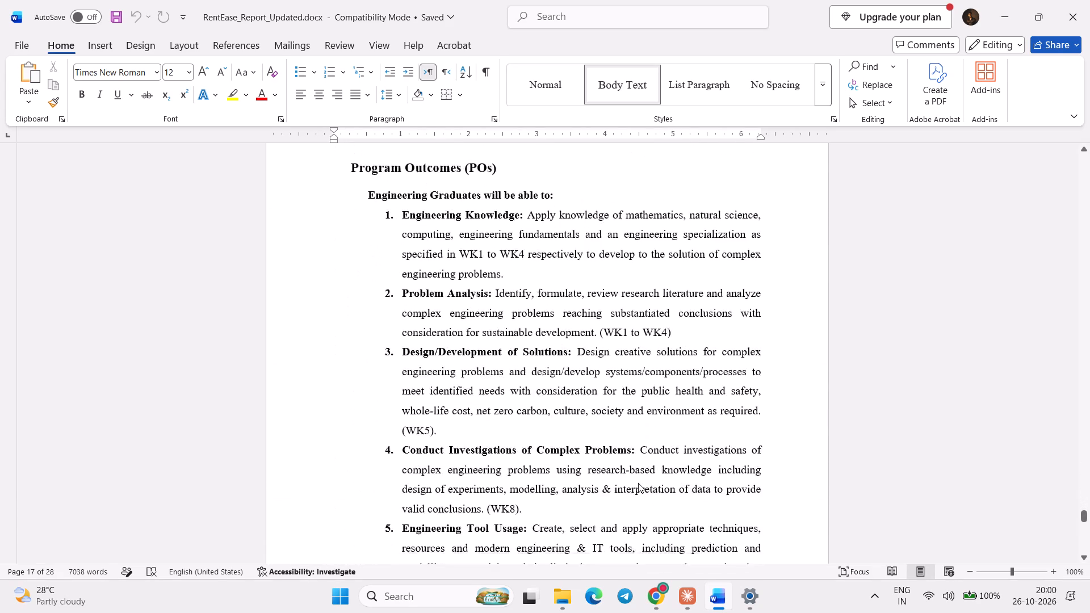
{"action": "scroll", "coordinate": [638, 483], "scroll_direction": "down", "scroll_amount": 13}
{"action": "scroll", "coordinate": [638, 483], "scroll_direction": "down", "scroll_amount": 20}
{"action": "scroll", "coordinate": [638, 483], "scroll_direction": "down", "scroll_amount": 14}
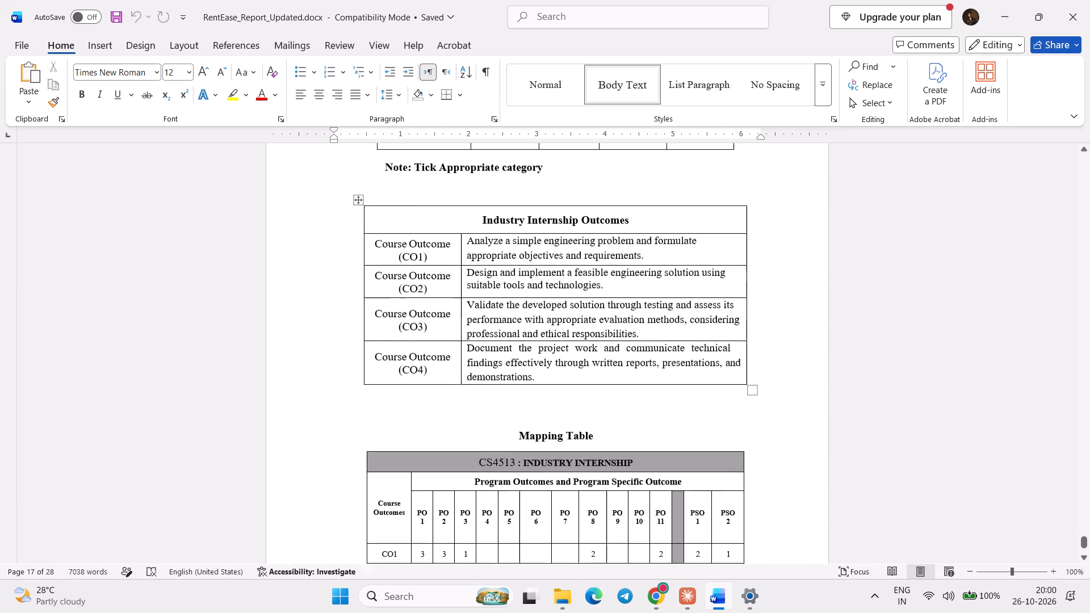
{"action": "scroll", "coordinate": [638, 483], "scroll_direction": "down", "scroll_amount": 20}
{"action": "scroll", "coordinate": [638, 483], "scroll_direction": "down", "scroll_amount": 2}
Add blank paragraphs below the mapping-level note under the Mapping Table until a new page starts at the report's end.
{"action": "left_click", "coordinate": [505, 476]}
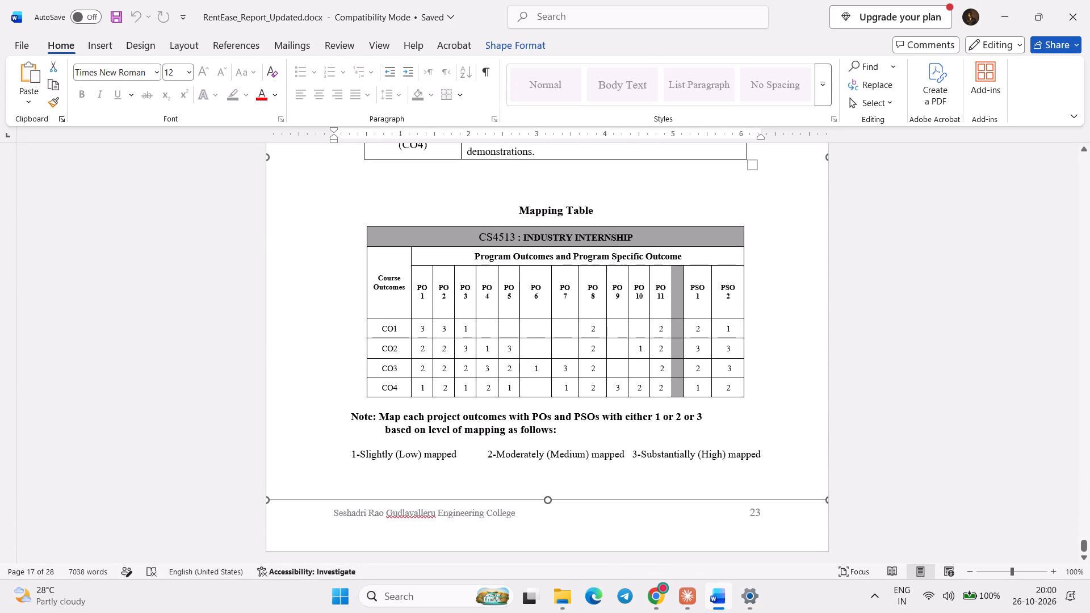
{"action": "left_click", "coordinate": [572, 516]}
{"action": "left_click", "coordinate": [572, 516]}
{"action": "left_click", "coordinate": [789, 448]}
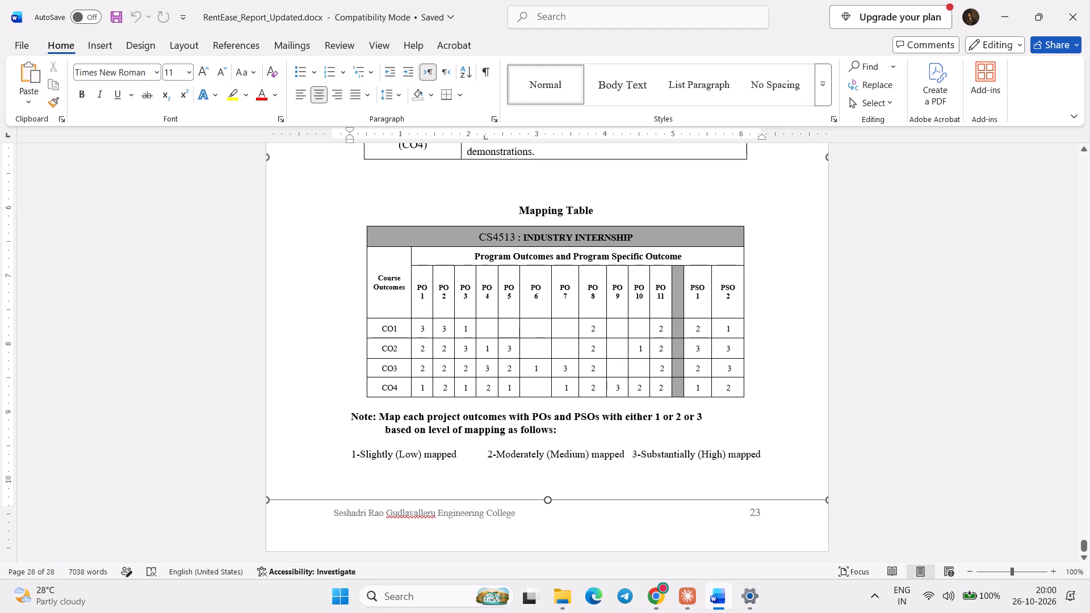
{"action": "double_click", "coordinate": [772, 457]}
{"action": "left_click", "coordinate": [751, 456]}
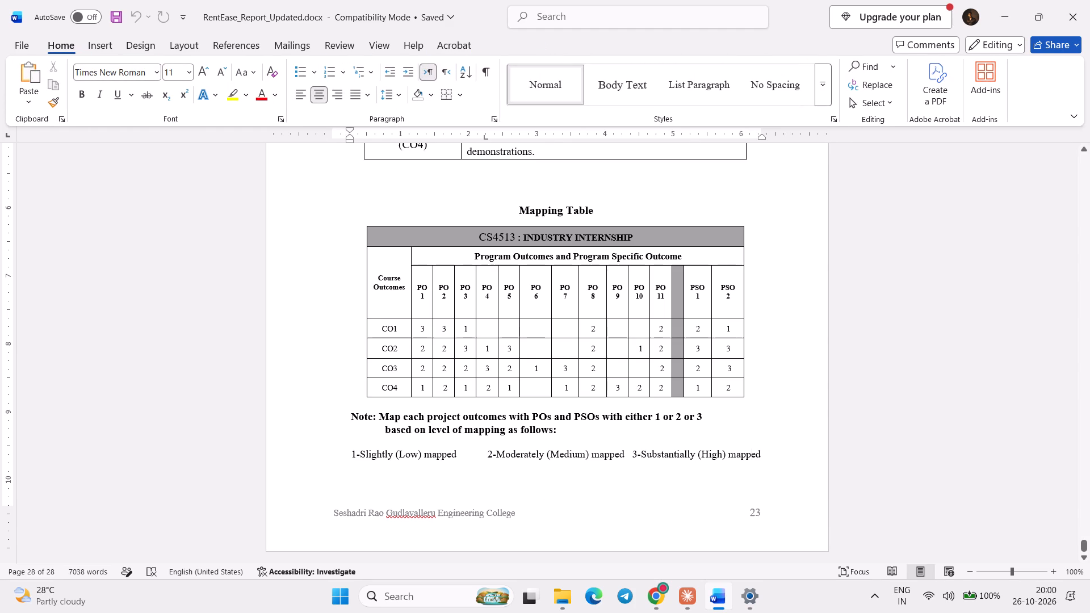
{"action": "key", "text": "Right"}
{"action": "key", "text": "Right"}
{"action": "key", "text": "Return"}
{"action": "key", "text": "Return"}
{"action": "key", "text": "Return"}
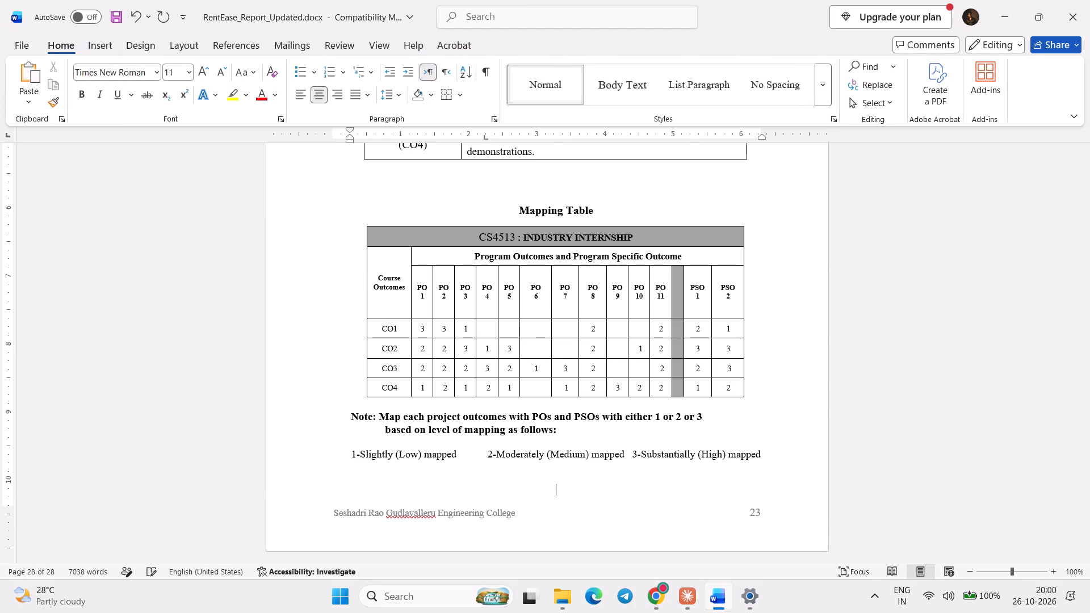
{"action": "key", "text": "Return"}
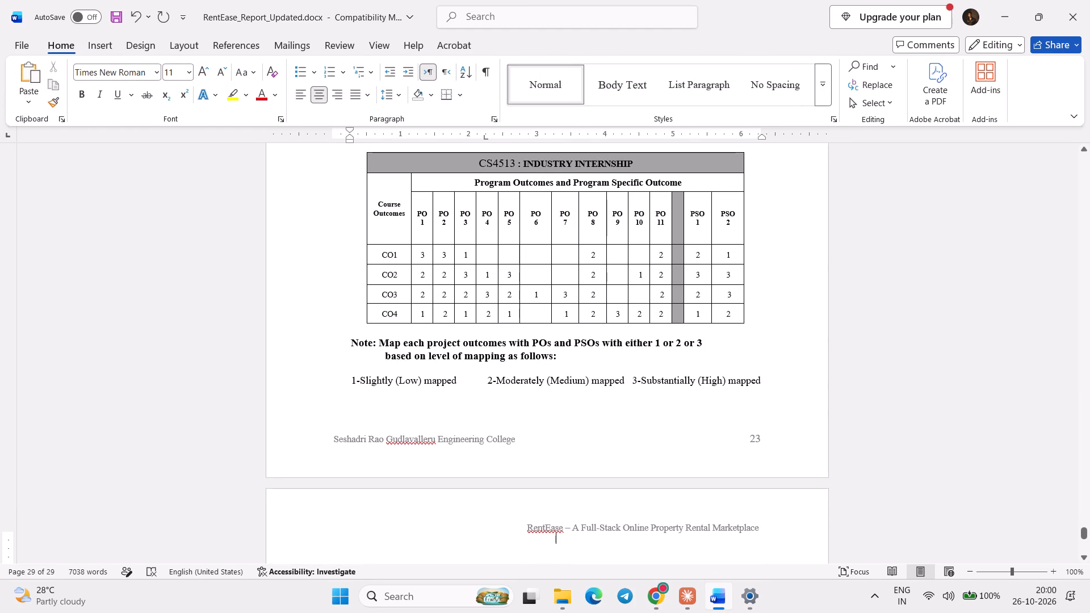
{"action": "scroll", "coordinate": [765, 457], "scroll_direction": "down", "scroll_amount": 4}
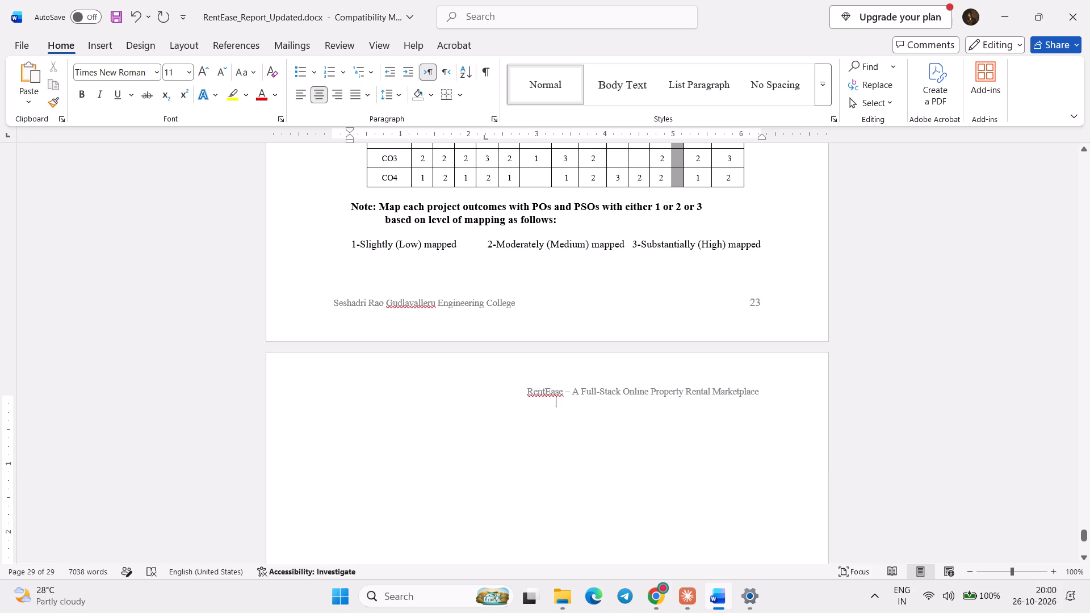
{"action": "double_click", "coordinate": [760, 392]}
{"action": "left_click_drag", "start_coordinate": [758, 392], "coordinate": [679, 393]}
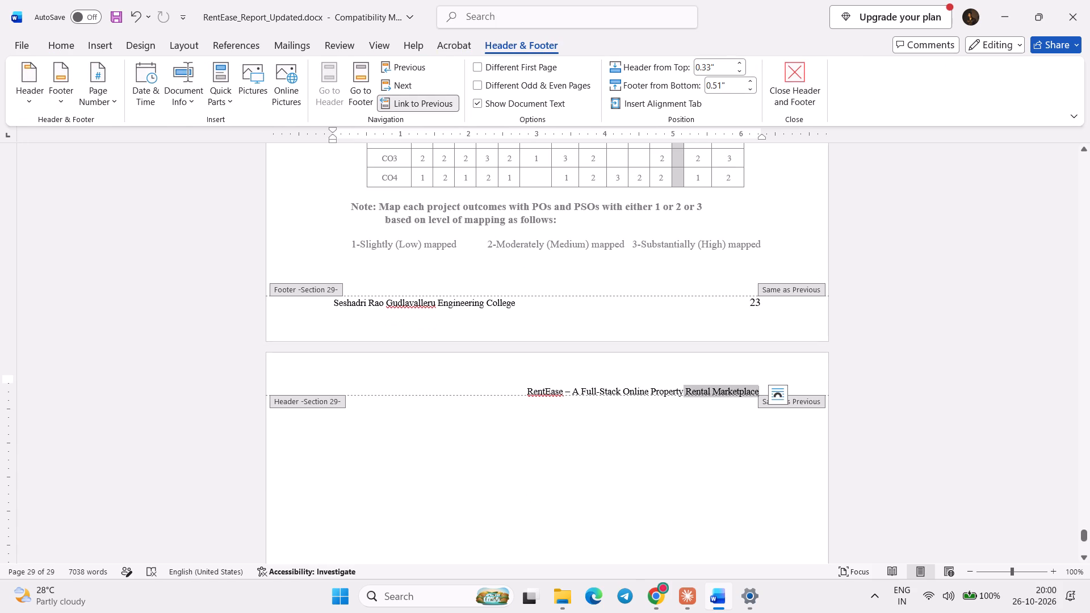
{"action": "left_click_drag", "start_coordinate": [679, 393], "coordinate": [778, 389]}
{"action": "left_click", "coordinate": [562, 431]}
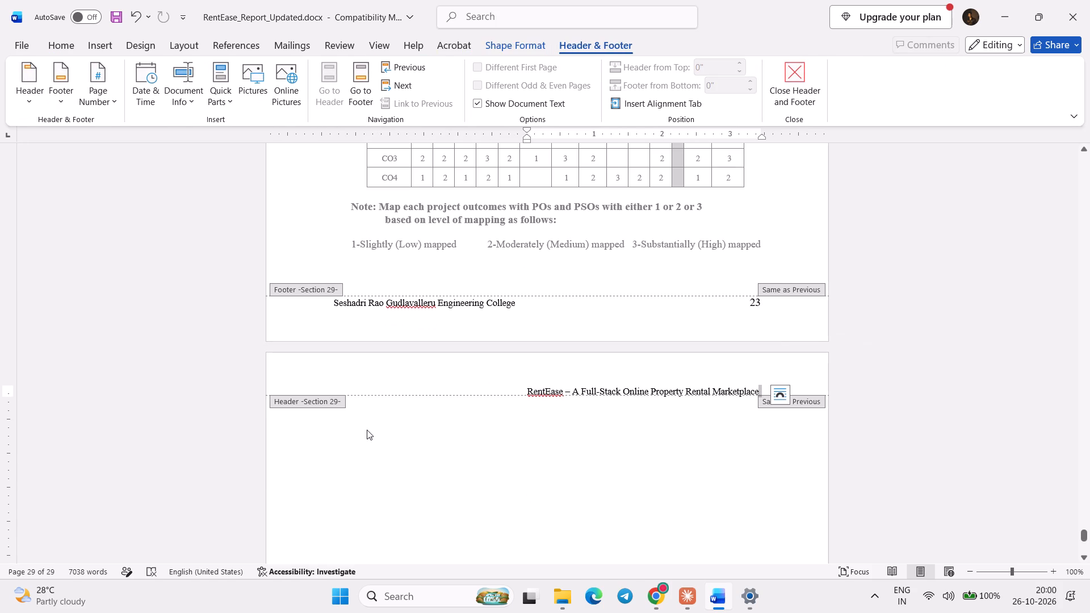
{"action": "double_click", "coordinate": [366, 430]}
Start a text line near the top of the new last page with a capital C and remove its custom tab stop.
{"action": "double_click", "coordinate": [420, 438]}
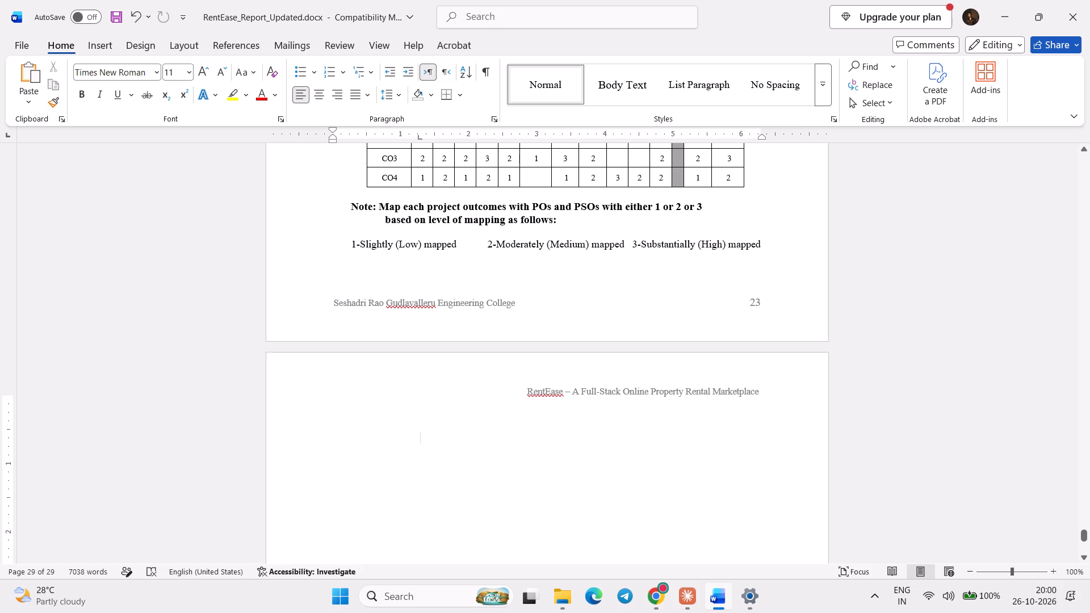
{"action": "key", "text": "shift+c"}
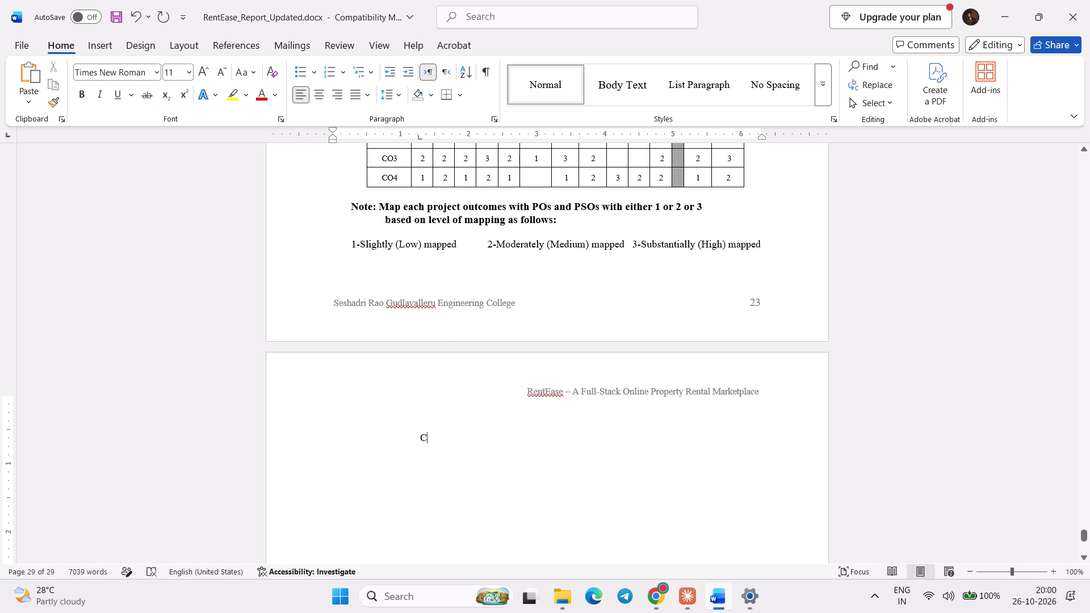
{"action": "left_click", "coordinate": [417, 439]}
{"action": "left_click_drag", "start_coordinate": [419, 136], "coordinate": [325, 145]}
{"action": "left_click_drag", "start_coordinate": [325, 145], "coordinate": [319, 147]}
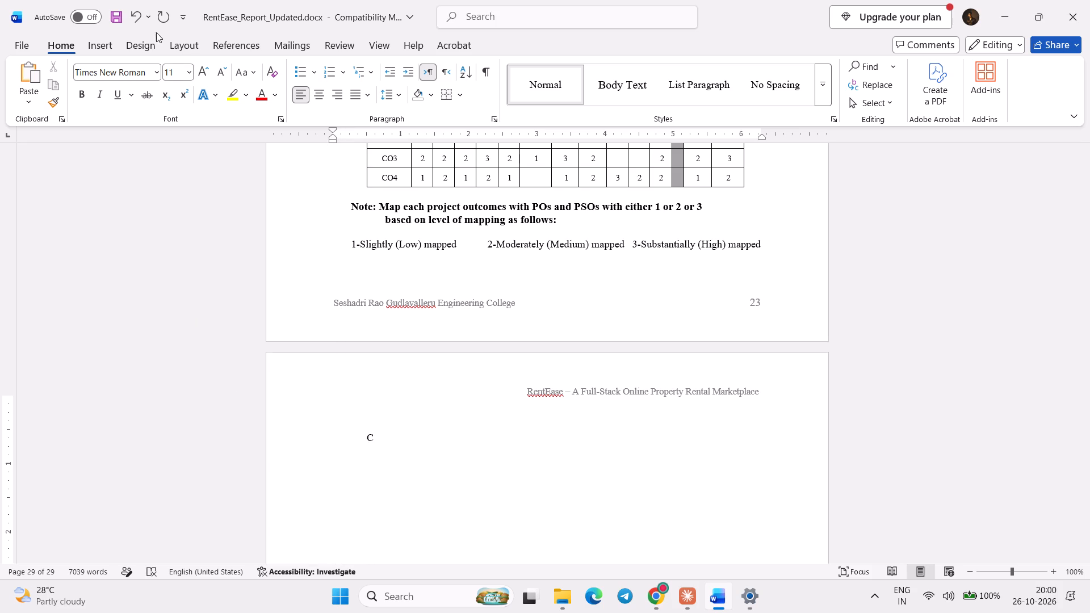
Set both the left and right paragraph indents of the new line to 0.5".
{"action": "left_click", "coordinate": [108, 46]}
{"action": "left_click", "coordinate": [150, 48]}
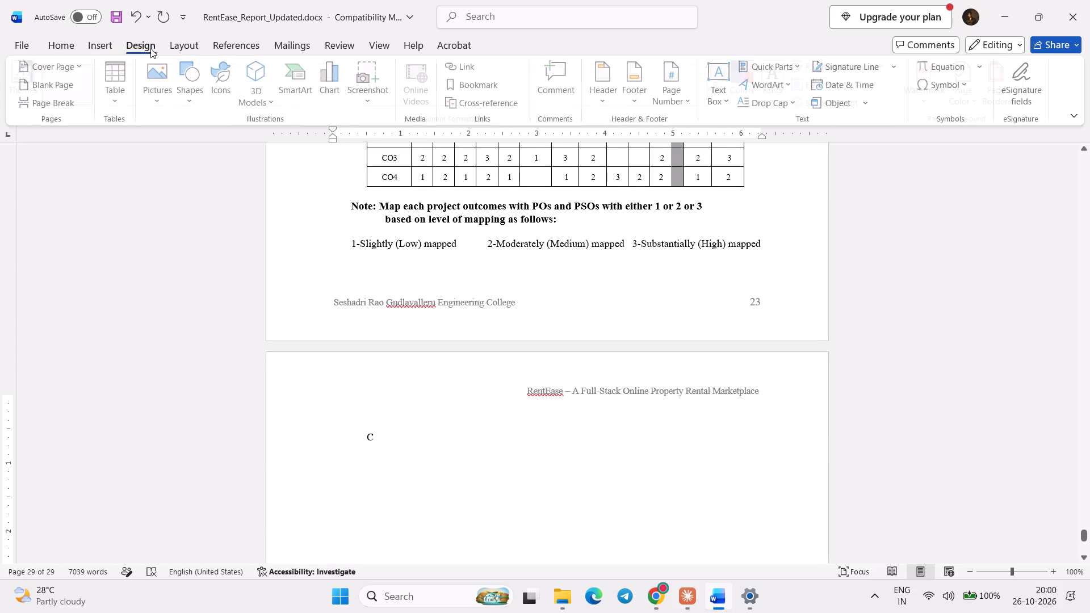
{"action": "left_click", "coordinate": [178, 48]}
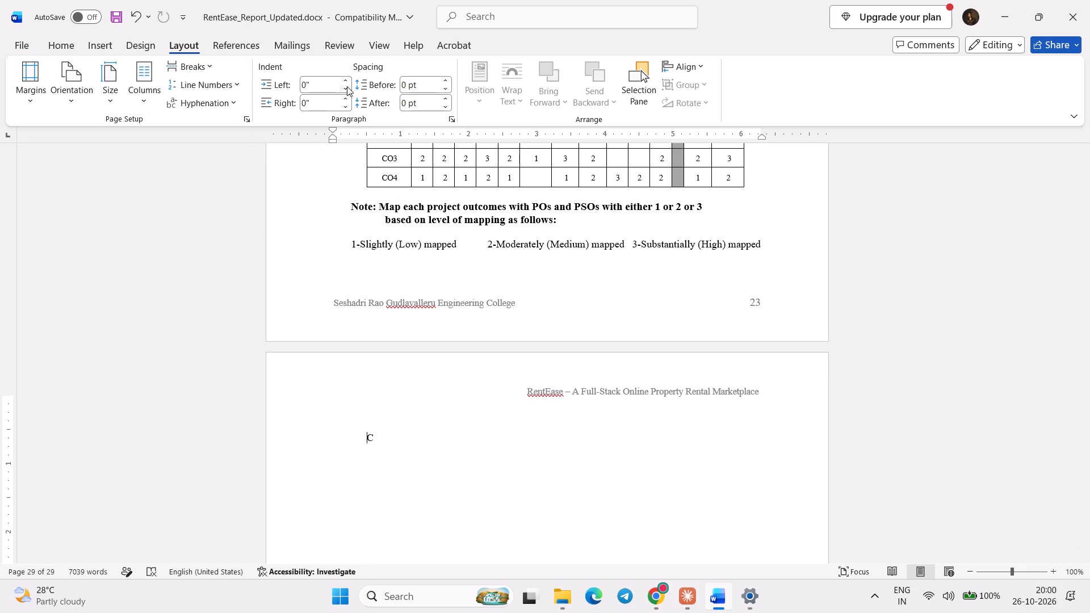
{"action": "left_click", "coordinate": [347, 86]}
{"action": "double_click", "coordinate": [343, 80]}
{"action": "double_click", "coordinate": [343, 80]}
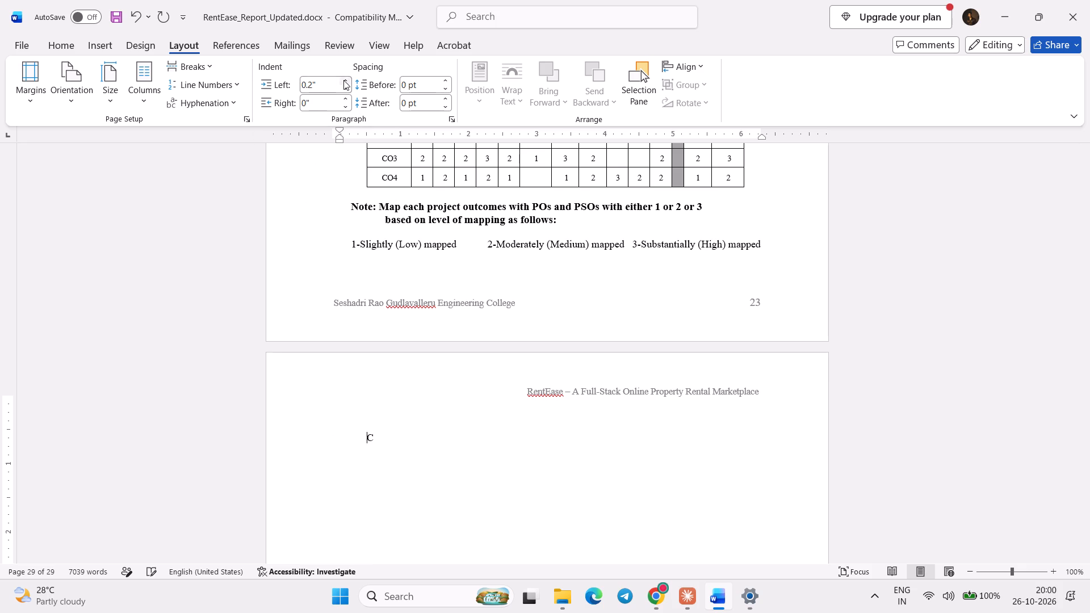
{"action": "left_click", "coordinate": [343, 80]}
{"action": "double_click", "coordinate": [343, 80]}
{"action": "left_click", "coordinate": [343, 80]}
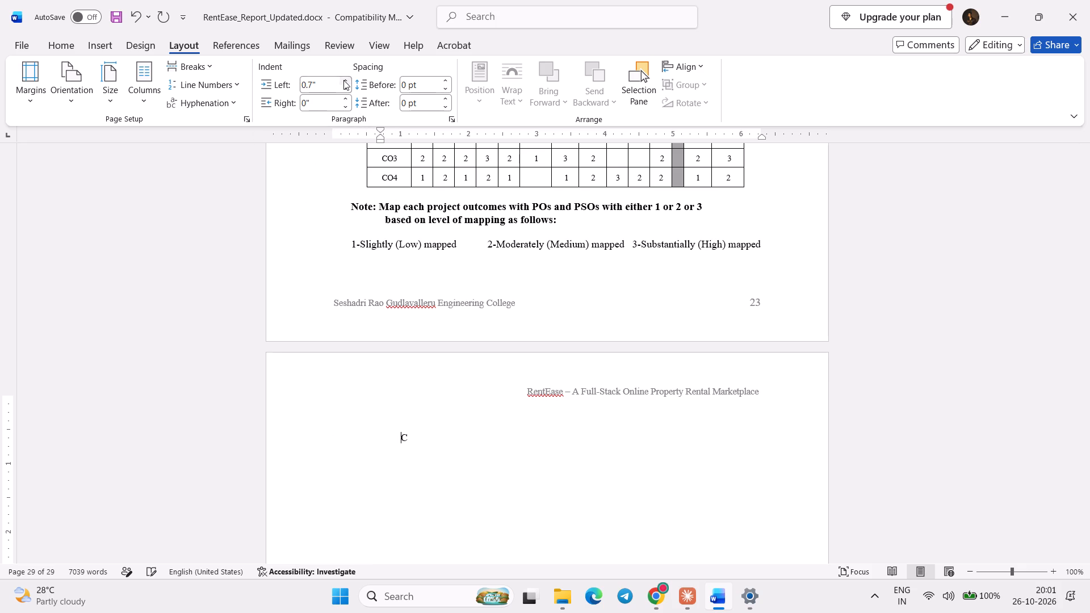
{"action": "left_click", "coordinate": [343, 80]}
{"action": "triple_click", "coordinate": [348, 88]}
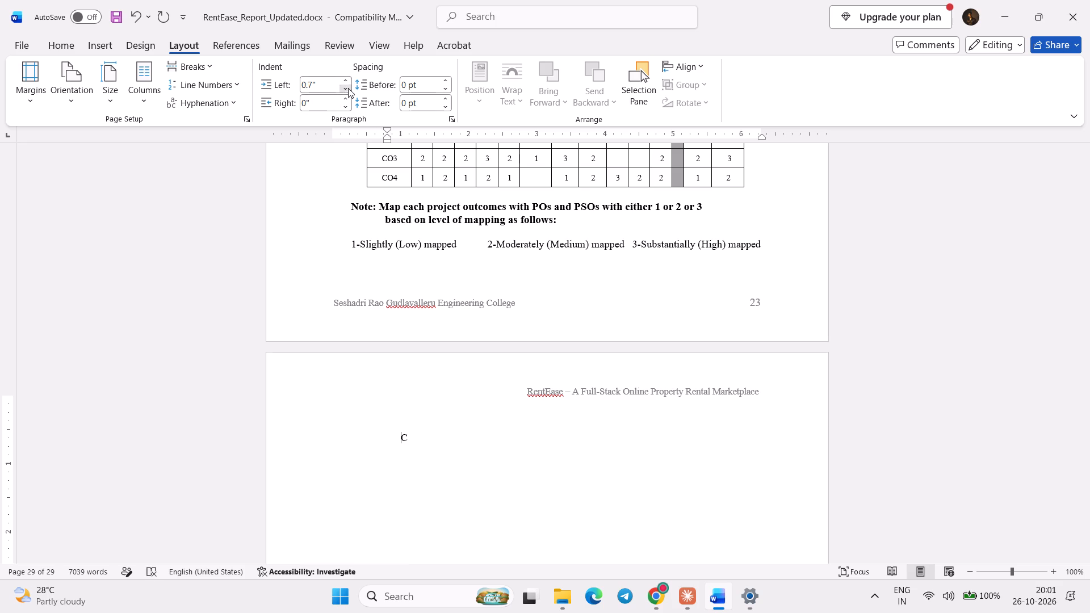
{"action": "triple_click", "coordinate": [345, 98]}
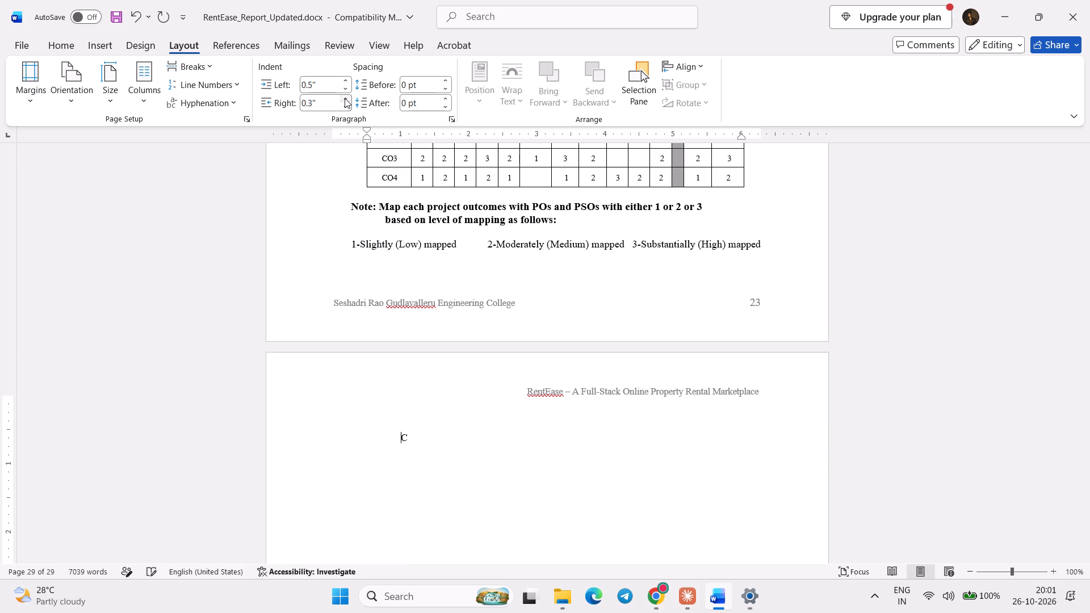
{"action": "left_click", "coordinate": [345, 98]}
{"action": "left_click", "coordinate": [345, 98]}
Complete the new line's text so that it reads "Certifications".
{"action": "left_click", "coordinate": [399, 435]}
{"action": "left_click", "coordinate": [449, 443]}
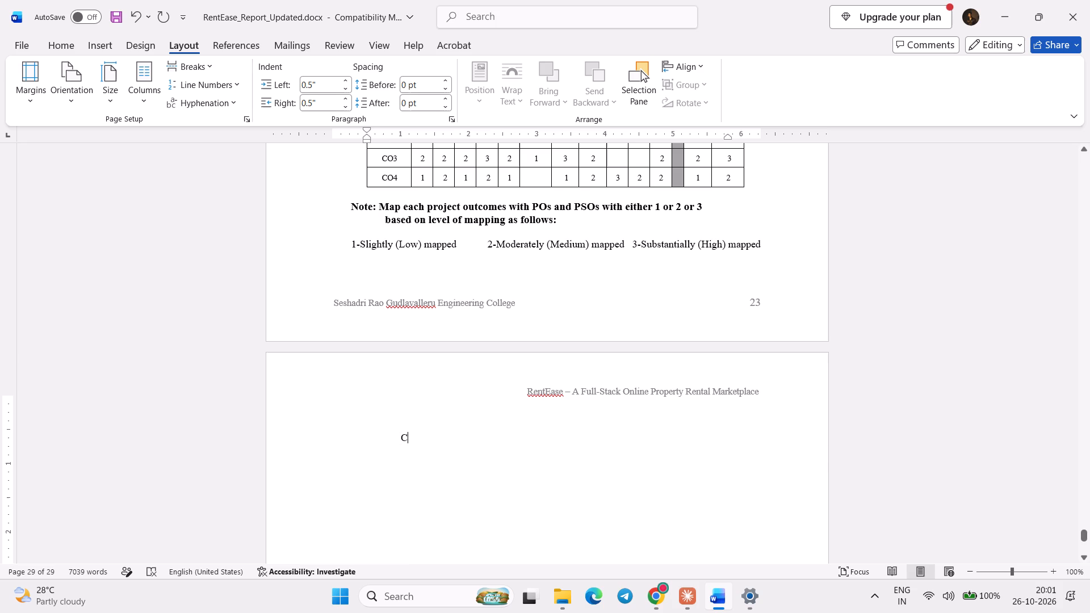
{"action": "type", "text": "ert"}
{"action": "type", "text": "ifica"}
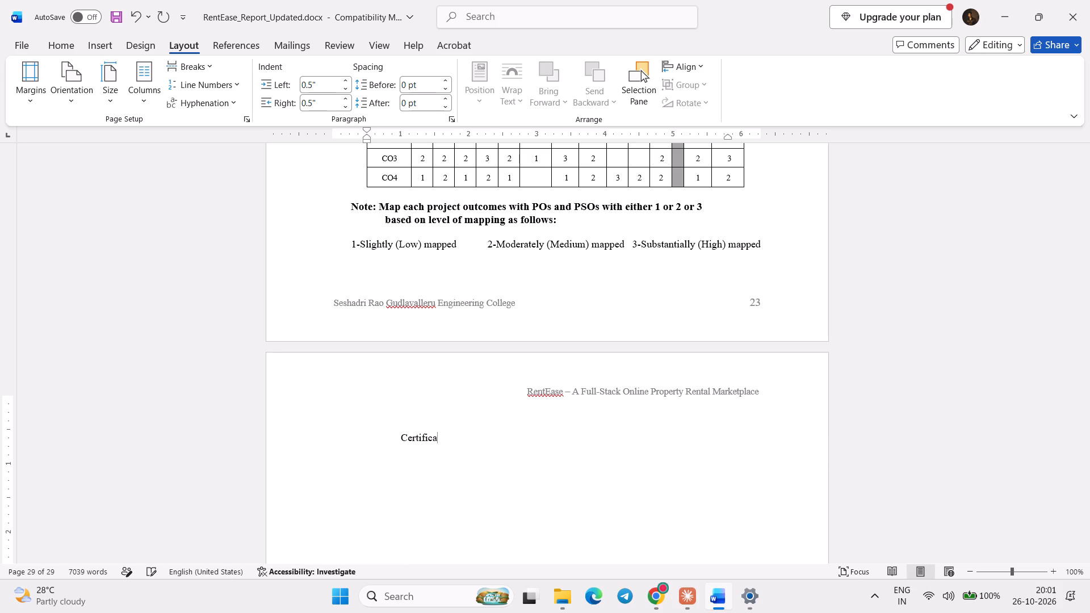
{"action": "type", "text": "to"}
{"action": "key", "text": "BackSpace"}
{"action": "type", "text": "ionsa"}
{"action": "key", "text": "BackSpace"}
Delete the empty line above "Certifications" and the tab space in front of it.
{"action": "left_click_drag", "start_coordinate": [464, 431], "coordinate": [351, 438]}
{"action": "left_click", "coordinate": [467, 438]}
{"action": "left_click_drag", "start_coordinate": [355, 418], "coordinate": [300, 413]}
{"action": "left_click_drag", "start_coordinate": [300, 413], "coordinate": [297, 413]}
{"action": "left_click_drag", "start_coordinate": [375, 443], "coordinate": [299, 410]}
{"action": "key", "text": "BackSpace"}
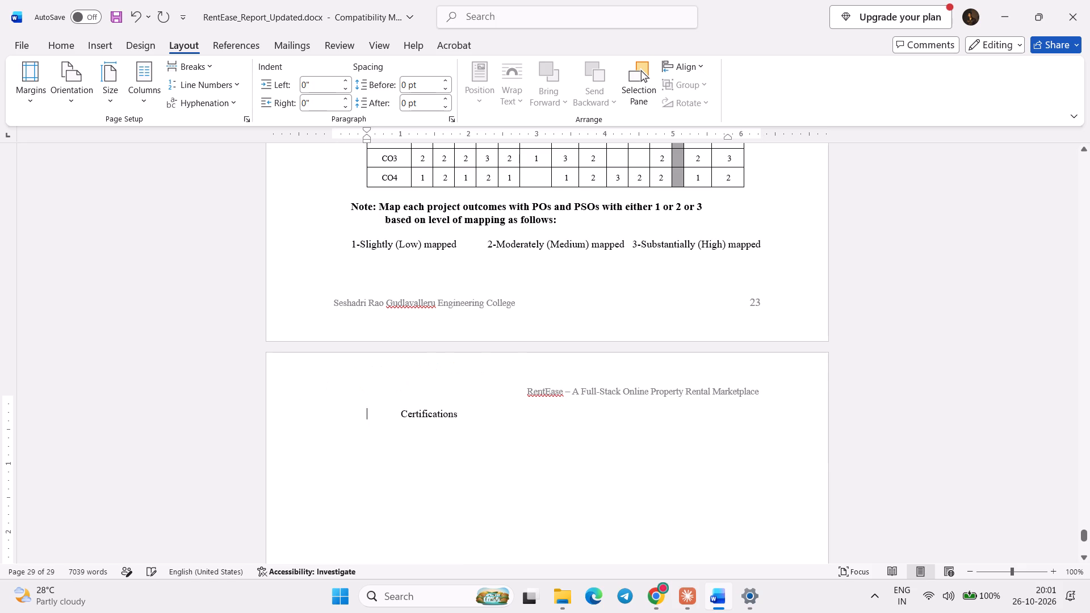
{"action": "left_click_drag", "start_coordinate": [397, 411], "coordinate": [297, 408]}
{"action": "key", "text": "BackSpace"}
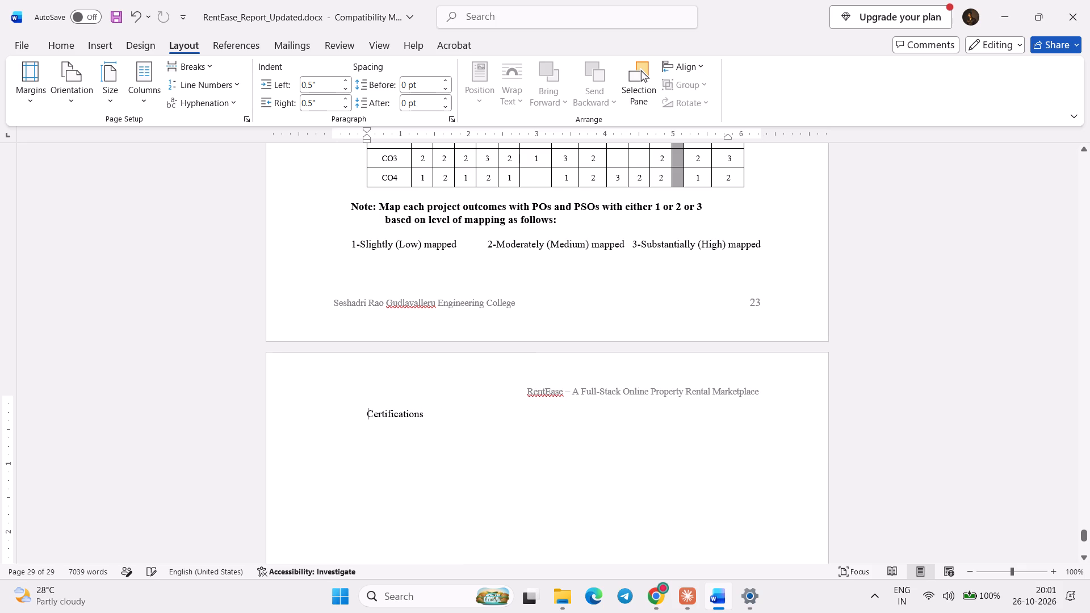
{"action": "left_click_drag", "start_coordinate": [364, 414], "coordinate": [308, 411]}
Make the "Certifications" heading bold and set its font size to 16.
{"action": "left_click_drag", "start_coordinate": [446, 413], "coordinate": [345, 414]}
{"action": "left_click", "coordinate": [350, 391]}
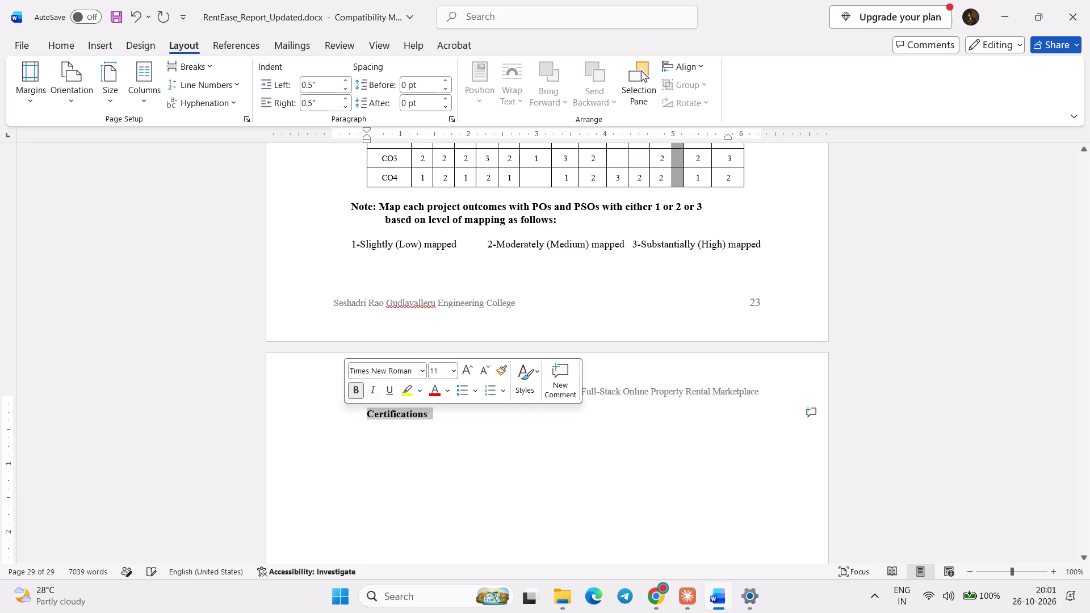
{"action": "left_click", "coordinate": [456, 376]}
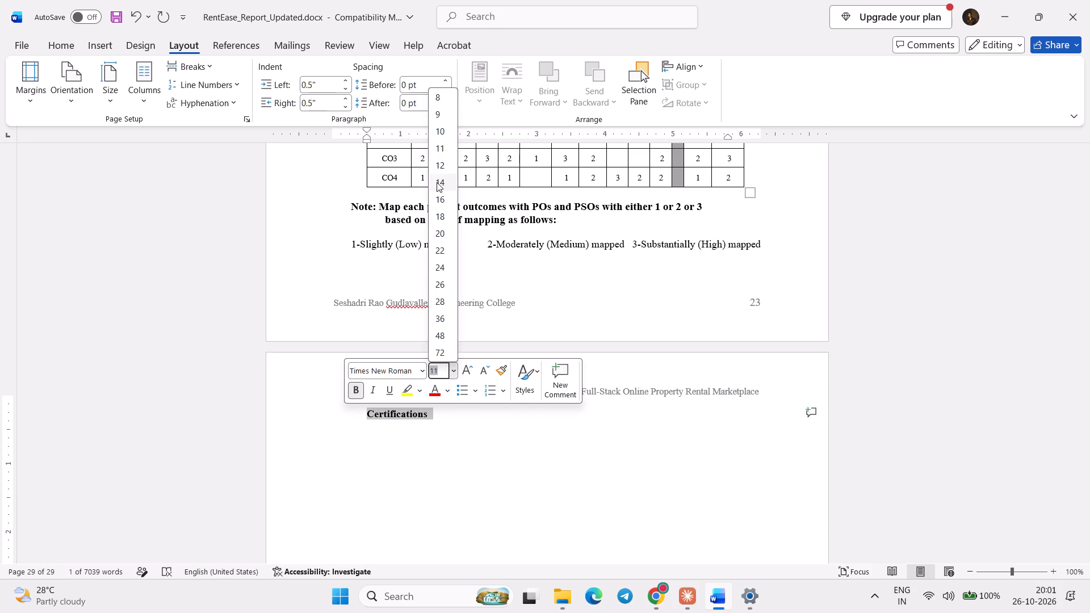
{"action": "left_click", "coordinate": [440, 195]}
Add a colon after "Certifications" and start three new empty lines below the heading.
{"action": "left_click", "coordinate": [483, 423]}
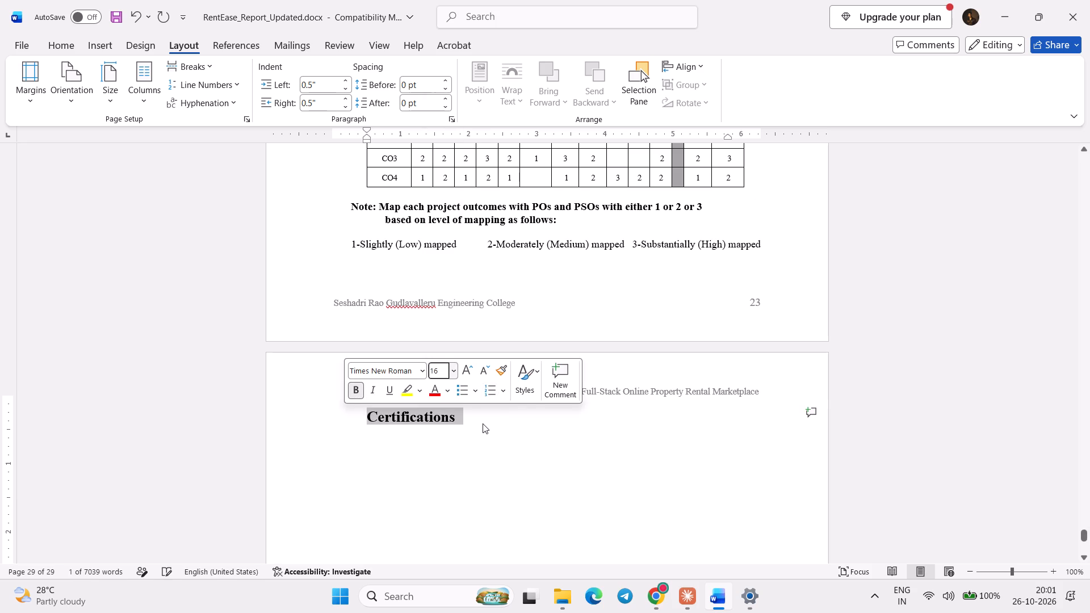
{"action": "scroll", "coordinate": [483, 423], "scroll_direction": "down", "scroll_amount": 2}
{"action": "key", "text": "shift+colon"}
{"action": "key", "text": "Return"}
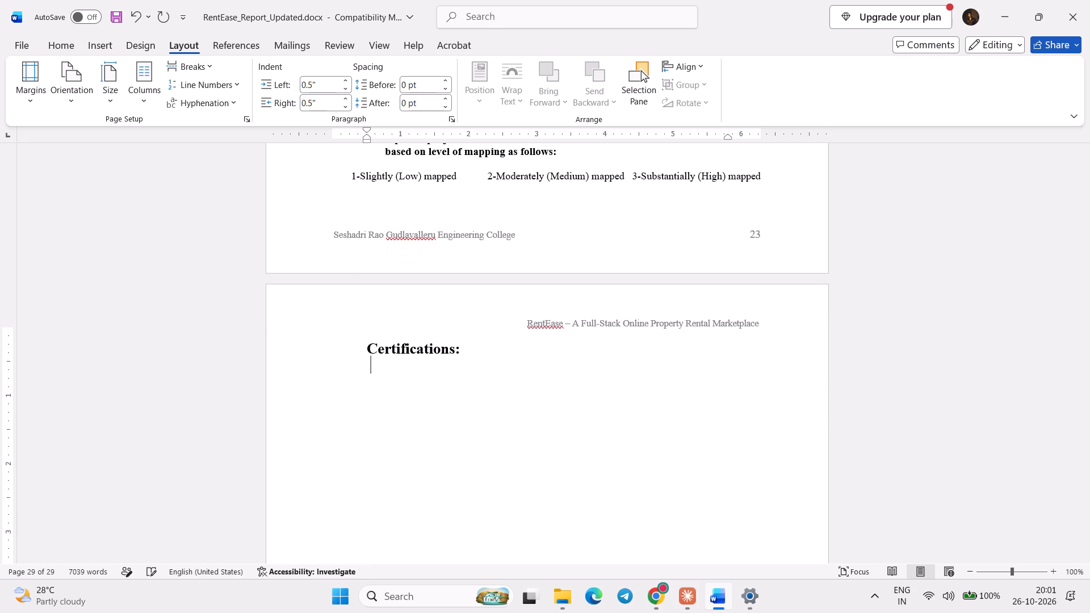
{"action": "key", "text": "Return"}
{"action": "key", "text": "Return"}
Insert the picture 1.jpeg from the Downloads folder on the empty line below the "Certifications:" heading.
{"action": "left_click", "coordinate": [85, 44]}
{"action": "left_click", "coordinate": [164, 95]}
{"action": "left_click", "coordinate": [190, 139]}
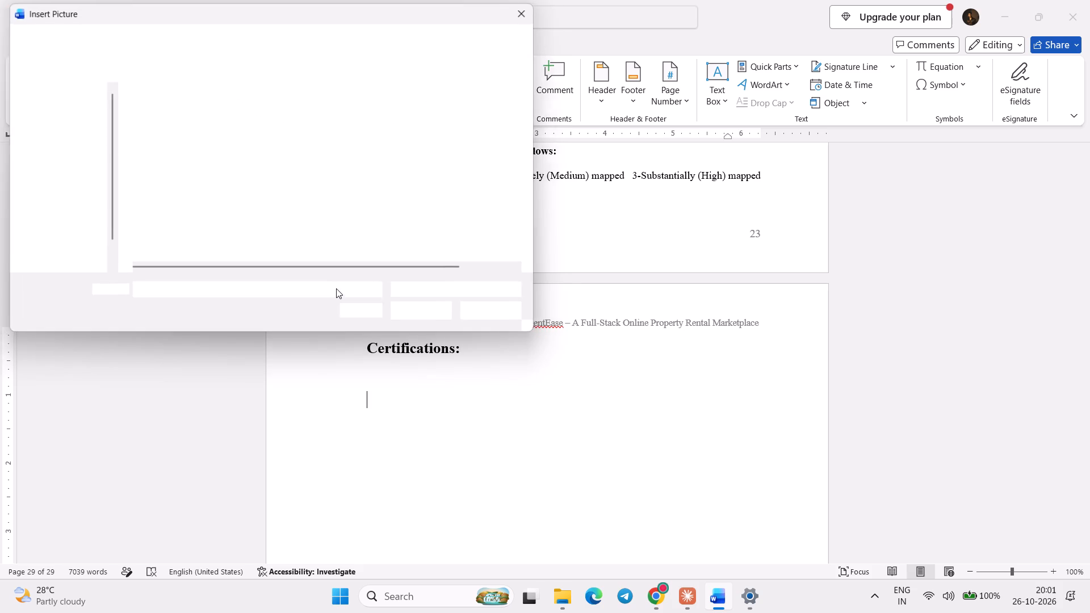
{"action": "left_click", "coordinate": [65, 207]}
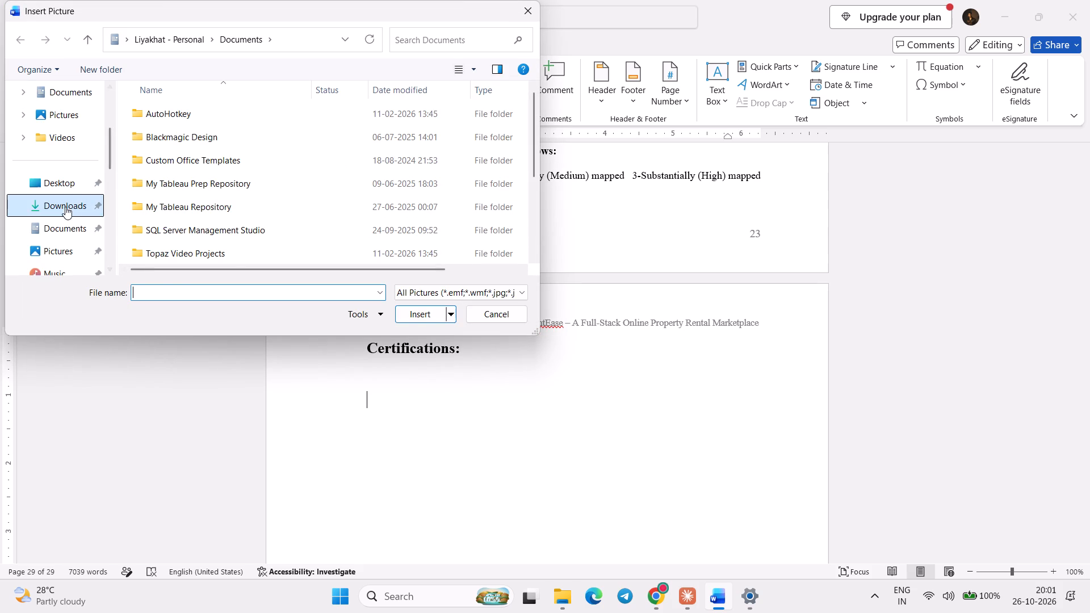
{"action": "left_click", "coordinate": [296, 146]}
{"action": "left_click", "coordinate": [413, 310]}
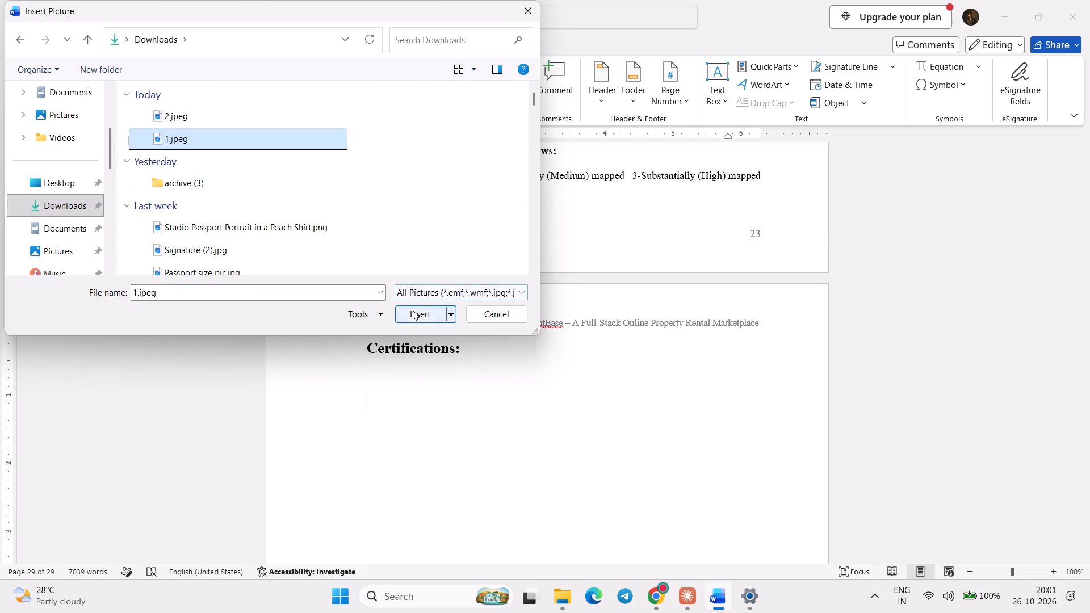
{"action": "scroll", "coordinate": [763, 419], "scroll_direction": "down", "scroll_amount": 4}
Set the certificate picture's text wrapping to Square.
{"action": "left_click_drag", "start_coordinate": [674, 295], "coordinate": [598, 342]}
{"action": "scroll", "coordinate": [759, 232], "scroll_direction": "up", "scroll_amount": 2}
{"action": "right_click", "coordinate": [646, 326]}
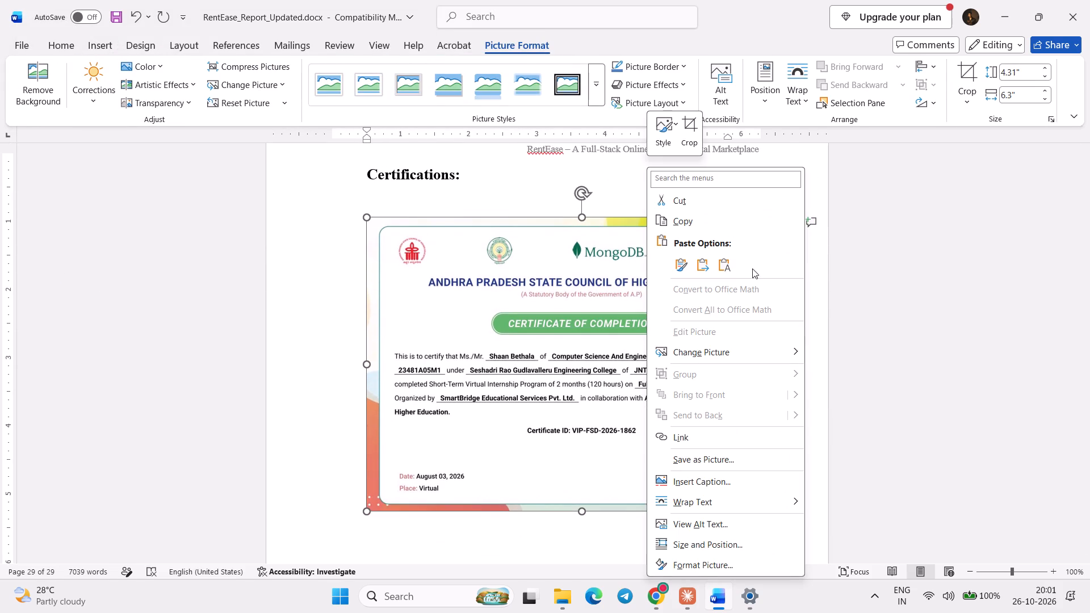
{"action": "left_click", "coordinate": [684, 501]}
{"action": "left_click", "coordinate": [870, 364]}
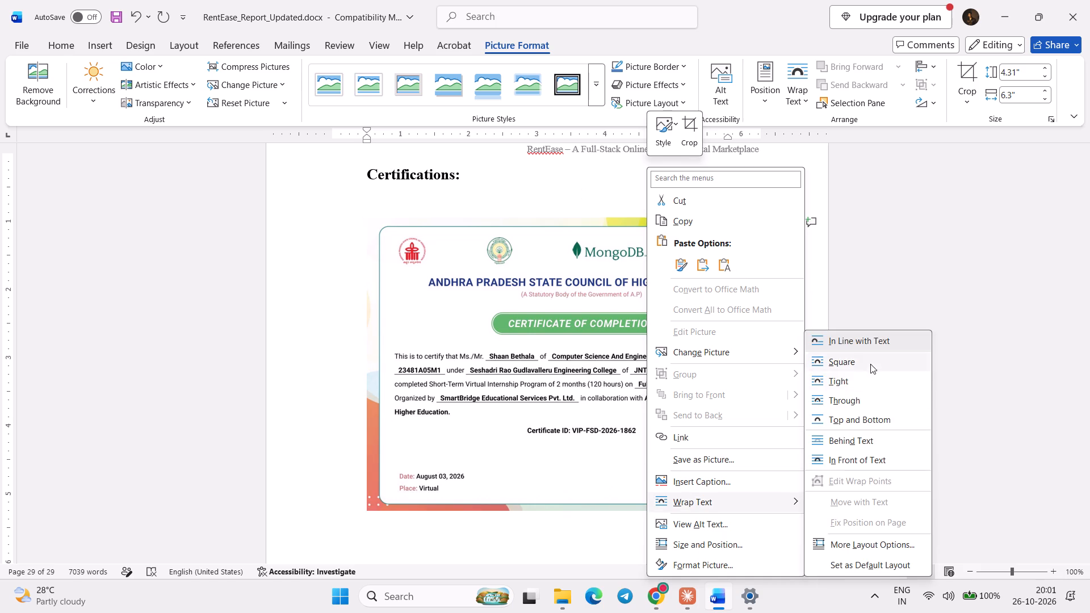
Move the certificate picture further down the page and roughly centre it between the page edges.
{"action": "left_click_drag", "start_coordinate": [570, 343], "coordinate": [550, 379]}
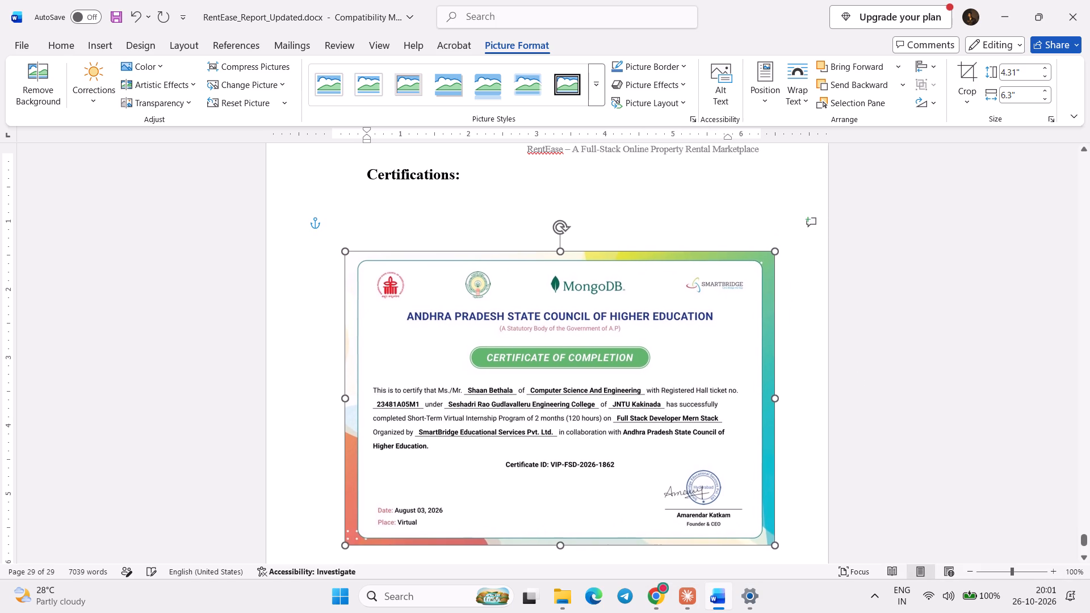
{"action": "left_click_drag", "start_coordinate": [550, 379], "coordinate": [544, 388]}
{"action": "scroll", "coordinate": [565, 374], "scroll_direction": "down", "scroll_amount": 4}
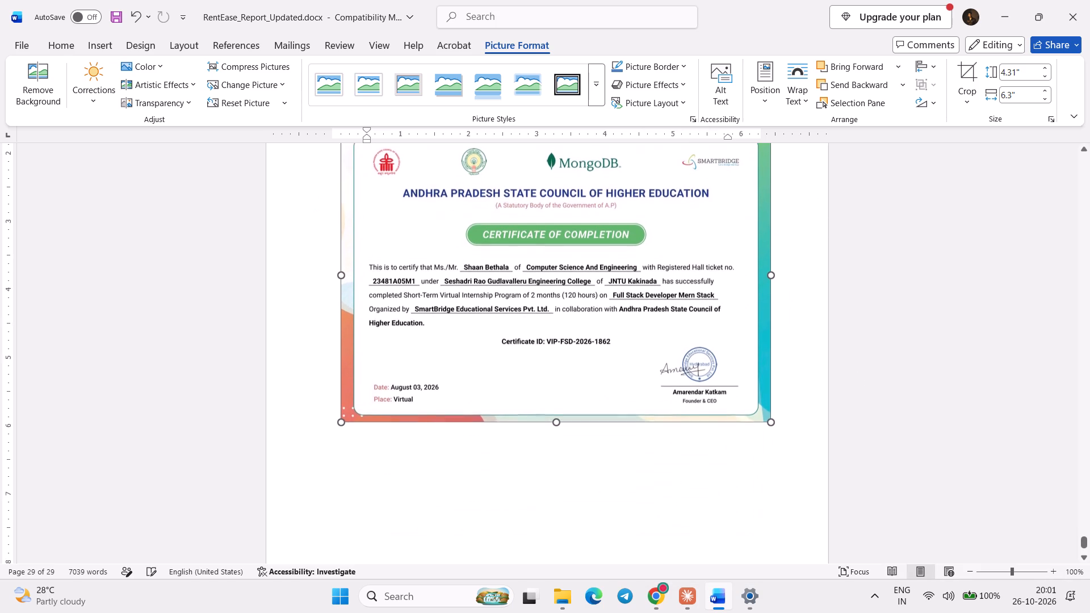
{"action": "scroll", "coordinate": [568, 371], "scroll_direction": "down", "scroll_amount": 7}
{"action": "scroll", "coordinate": [569, 368], "scroll_direction": "up", "scroll_amount": 4}
{"action": "left_click_drag", "start_coordinate": [585, 236], "coordinate": [588, 275]}
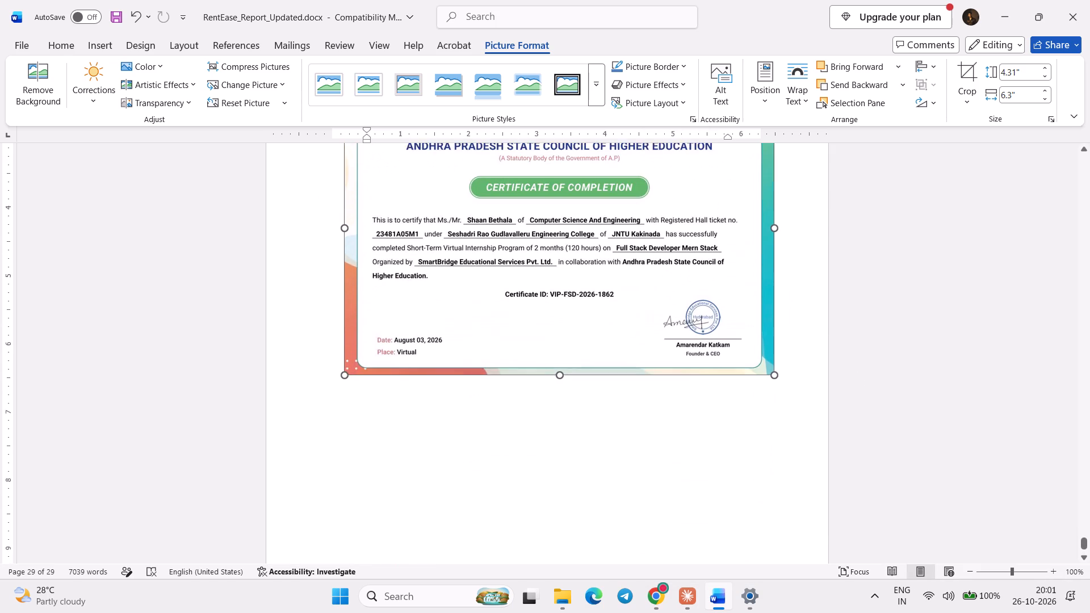
{"action": "left_click_drag", "start_coordinate": [588, 275], "coordinate": [590, 296]}
Enlarge the certificate picture proportionally to about 6.88" wide and 4.7" high.
{"action": "left_click_drag", "start_coordinate": [347, 398], "coordinate": [325, 425]}
Reposition the enlarged certificate picture so it sits horizontally centred around the middle of the page, clear of the heading and footer.
{"action": "left_click_drag", "start_coordinate": [454, 299], "coordinate": [461, 324]}
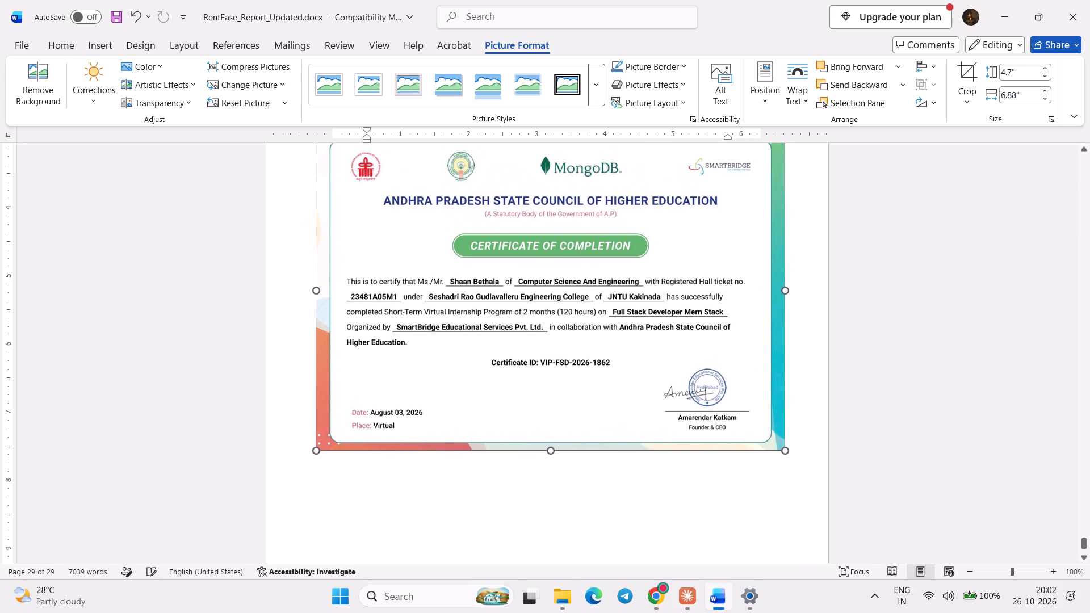
{"action": "left_click_drag", "start_coordinate": [461, 324], "coordinate": [461, 325]}
{"action": "scroll", "coordinate": [467, 325], "scroll_direction": "up", "scroll_amount": 7}
{"action": "scroll", "coordinate": [497, 337], "scroll_direction": "down", "scroll_amount": 3}
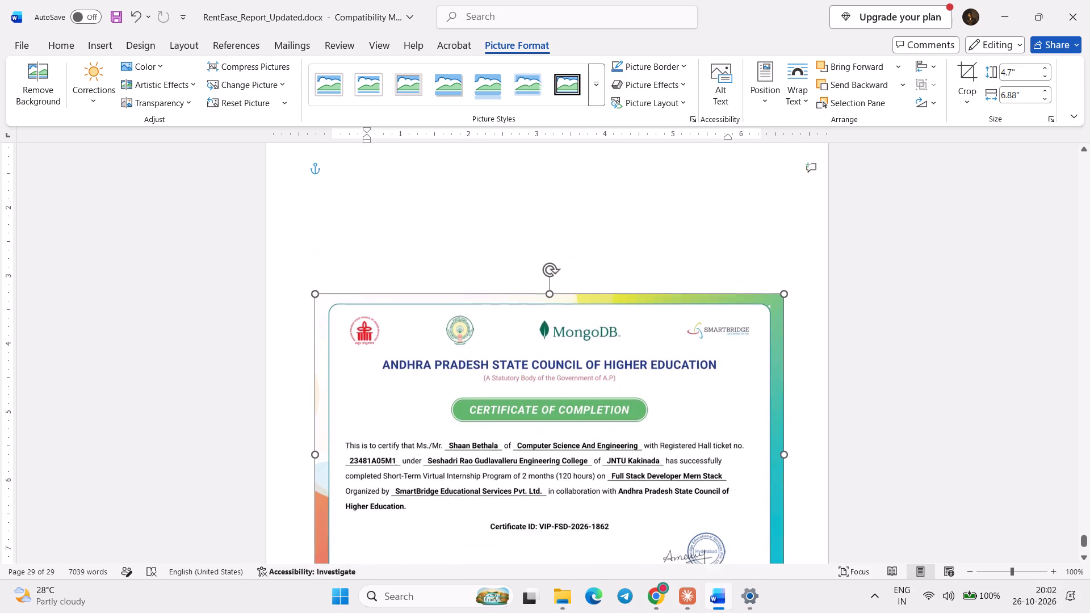
{"action": "left_click_drag", "start_coordinate": [552, 350], "coordinate": [557, 398]}
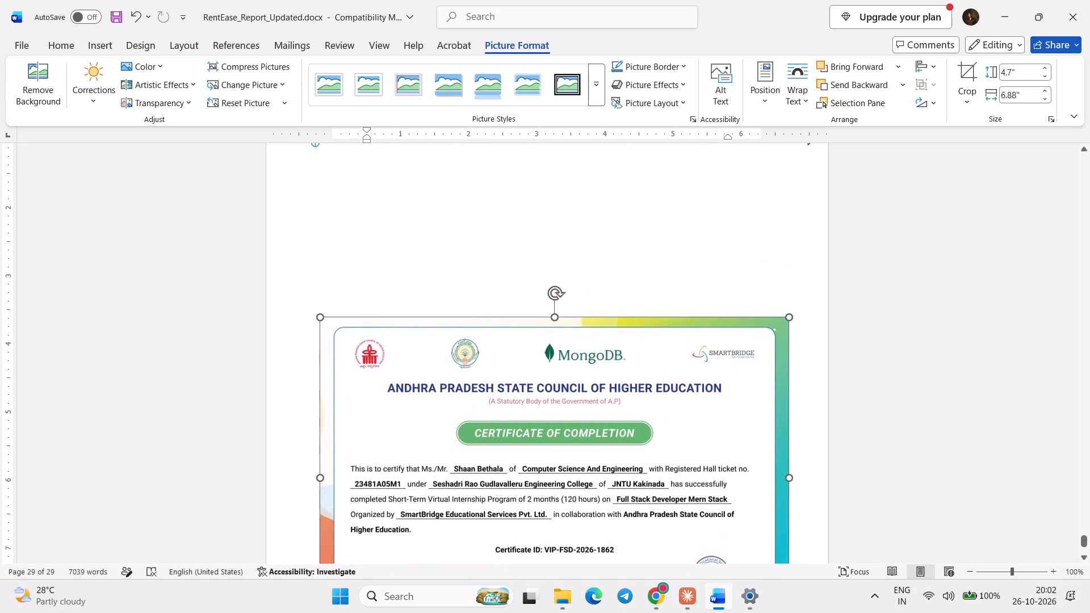
{"action": "left_click_drag", "start_coordinate": [557, 398], "coordinate": [552, 365]}
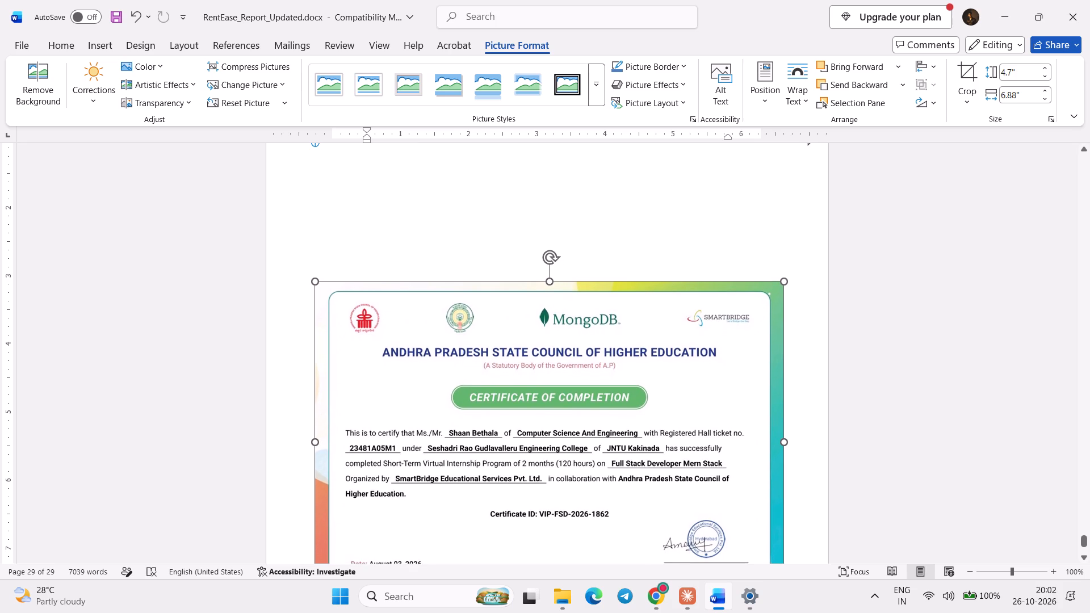
{"action": "left_click_drag", "start_coordinate": [552, 365], "coordinate": [552, 364]}
{"action": "scroll", "coordinate": [552, 363], "scroll_direction": "down", "scroll_amount": 9}
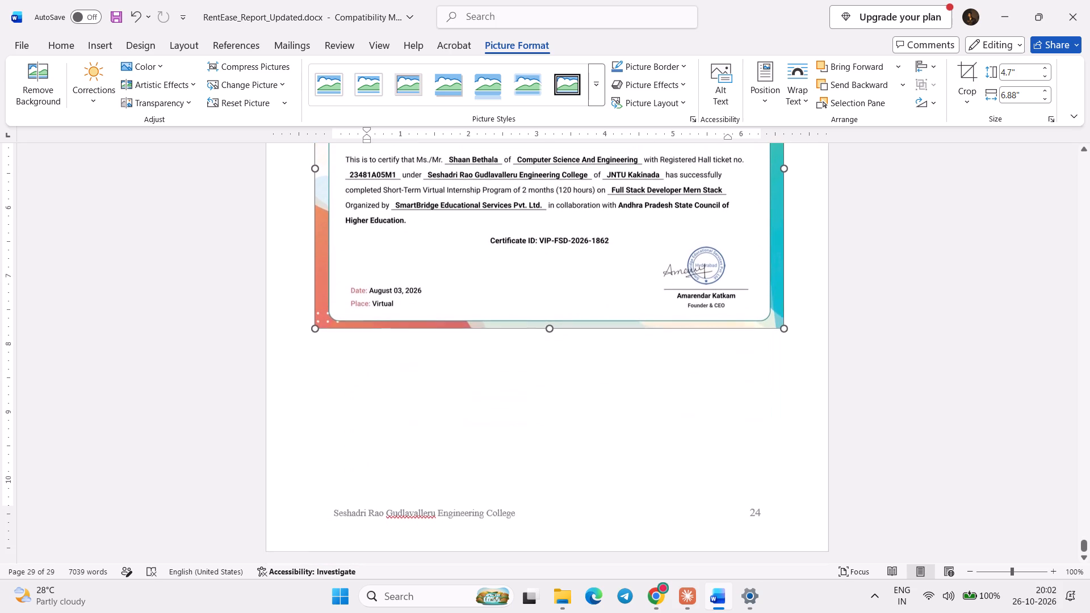
{"action": "scroll", "coordinate": [552, 363], "scroll_direction": "up", "scroll_amount": 3}
{"action": "left_click_drag", "start_coordinate": [554, 312], "coordinate": [555, 317]}
{"action": "scroll", "coordinate": [555, 318], "scroll_direction": "down", "scroll_amount": 3}
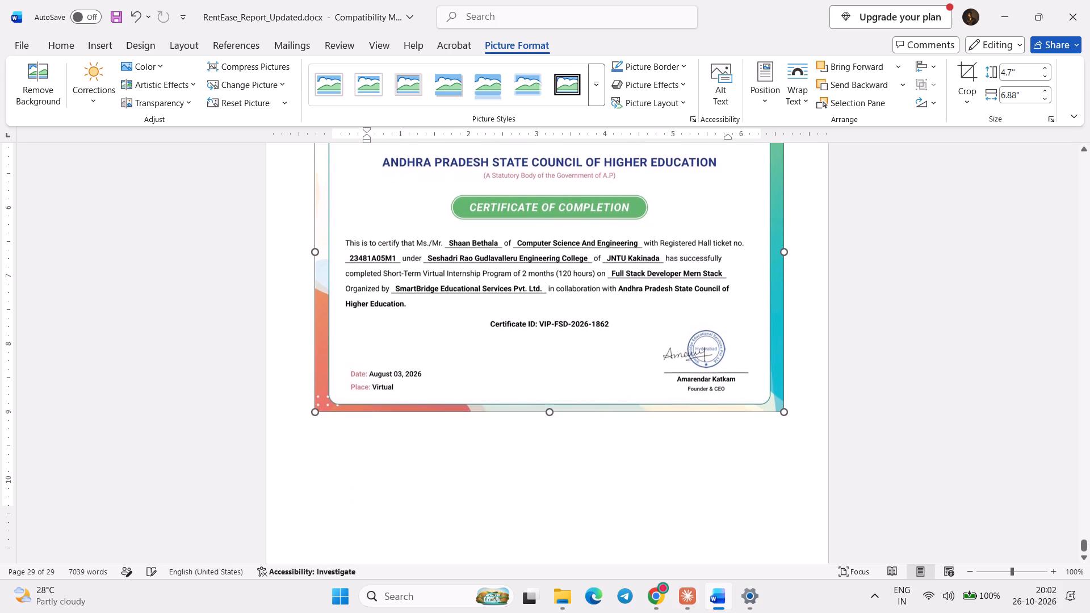
{"action": "scroll", "coordinate": [555, 318], "scroll_direction": "down", "scroll_amount": 14}
Delete two of the empty lines below the "Certifications:" heading.
{"action": "left_click", "coordinate": [462, 476]}
{"action": "scroll", "coordinate": [659, 415], "scroll_direction": "up", "scroll_amount": 4}
{"action": "scroll", "coordinate": [659, 414], "scroll_direction": "down", "scroll_amount": 2}
{"action": "key", "text": "BackSpace"}
{"action": "key", "text": "BackSpace"}
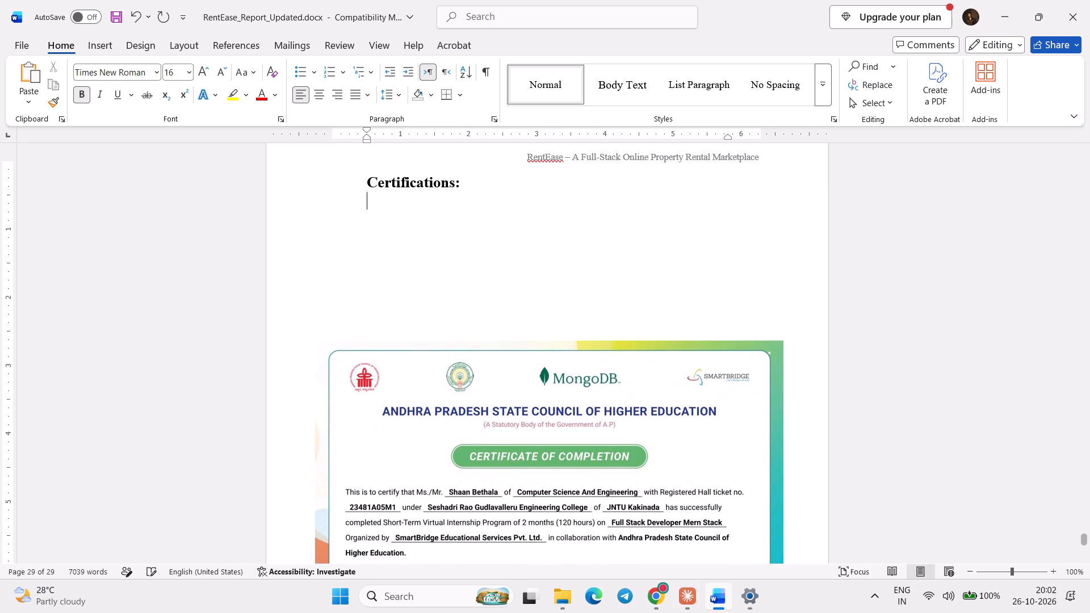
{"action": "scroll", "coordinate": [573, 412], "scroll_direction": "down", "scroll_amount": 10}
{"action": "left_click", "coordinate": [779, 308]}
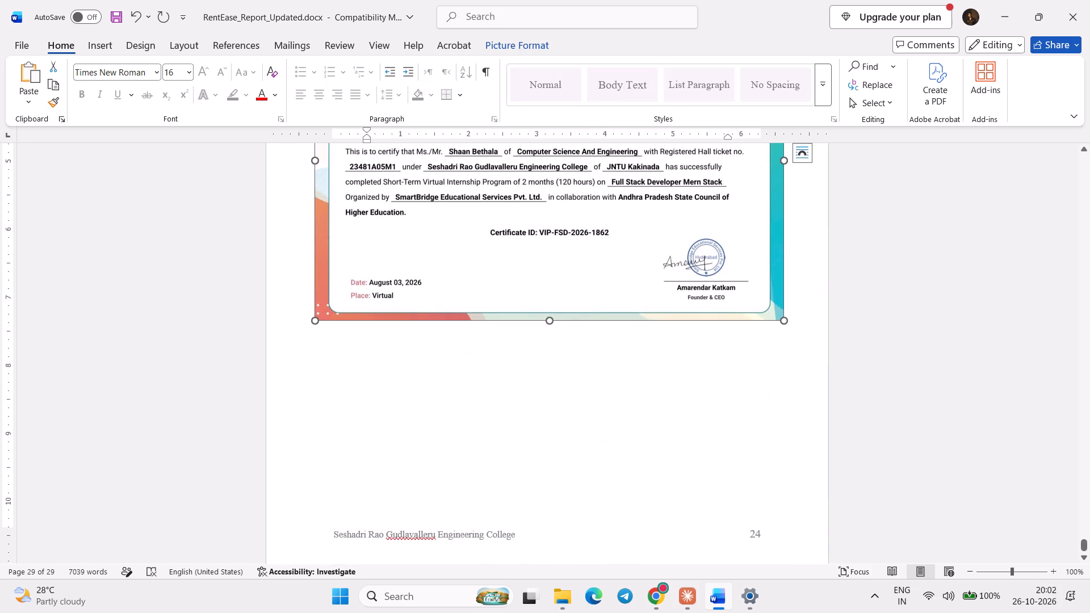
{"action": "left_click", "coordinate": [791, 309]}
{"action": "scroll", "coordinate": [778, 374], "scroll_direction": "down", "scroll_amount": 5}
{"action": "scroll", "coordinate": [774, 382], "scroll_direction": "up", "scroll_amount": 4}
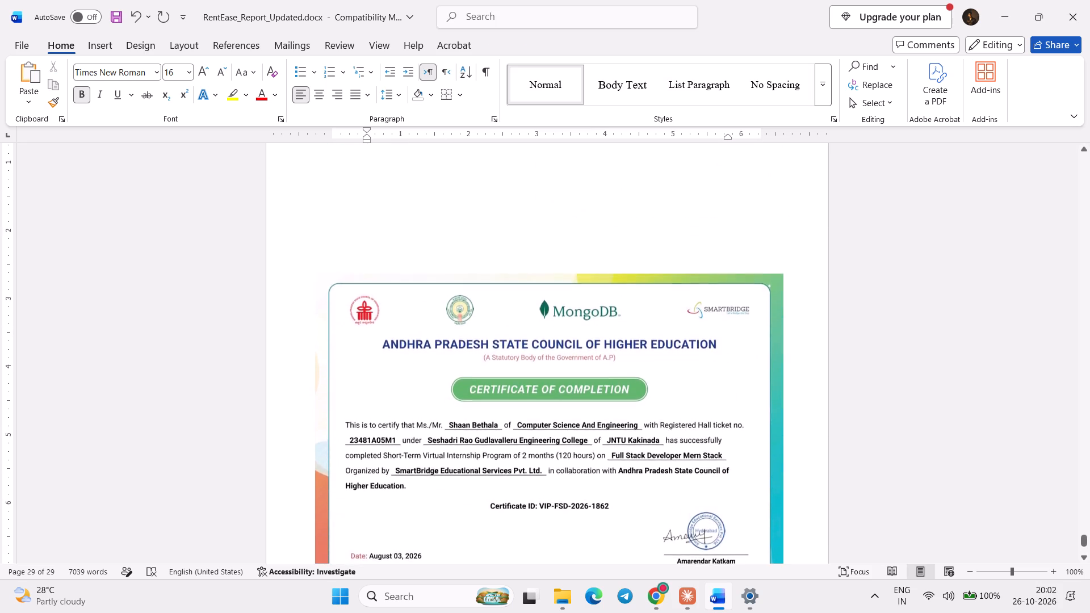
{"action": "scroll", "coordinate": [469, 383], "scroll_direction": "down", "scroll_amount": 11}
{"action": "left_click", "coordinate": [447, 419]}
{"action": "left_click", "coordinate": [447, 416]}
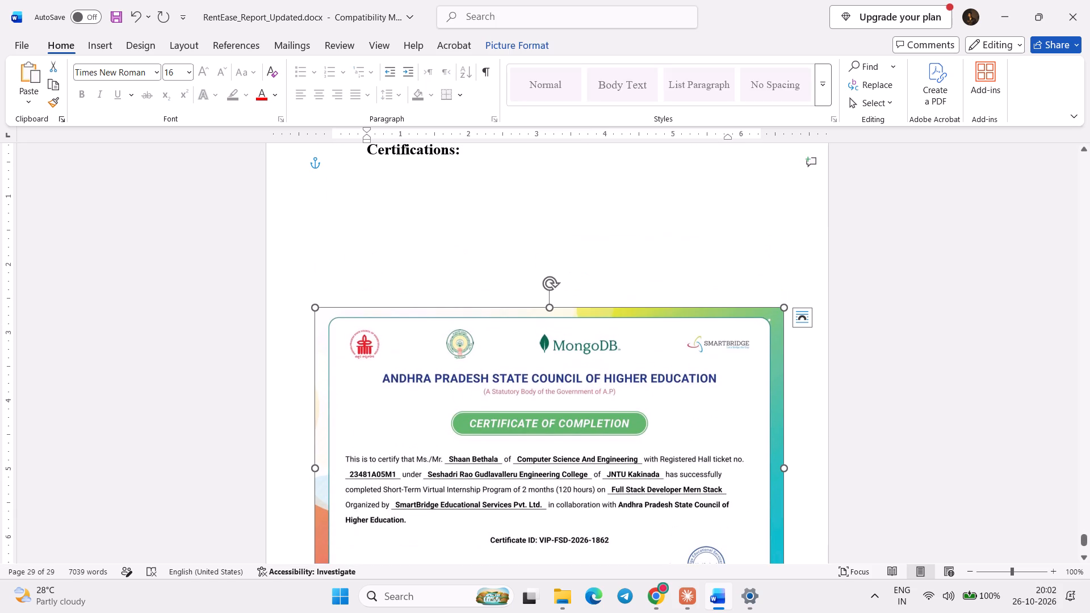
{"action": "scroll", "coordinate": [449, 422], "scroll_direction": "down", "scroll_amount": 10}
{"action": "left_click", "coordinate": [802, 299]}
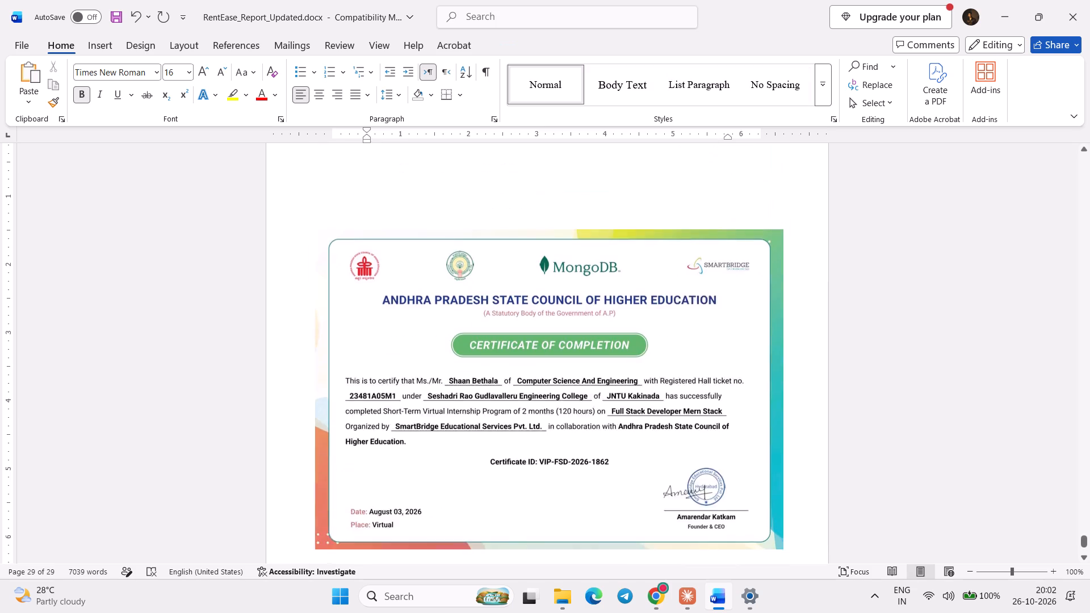
Delete the remaining empty line below the "Certifications:" heading.
{"action": "scroll", "coordinate": [698, 429], "scroll_direction": "up", "scroll_amount": 2}
{"action": "left_click", "coordinate": [402, 337]}
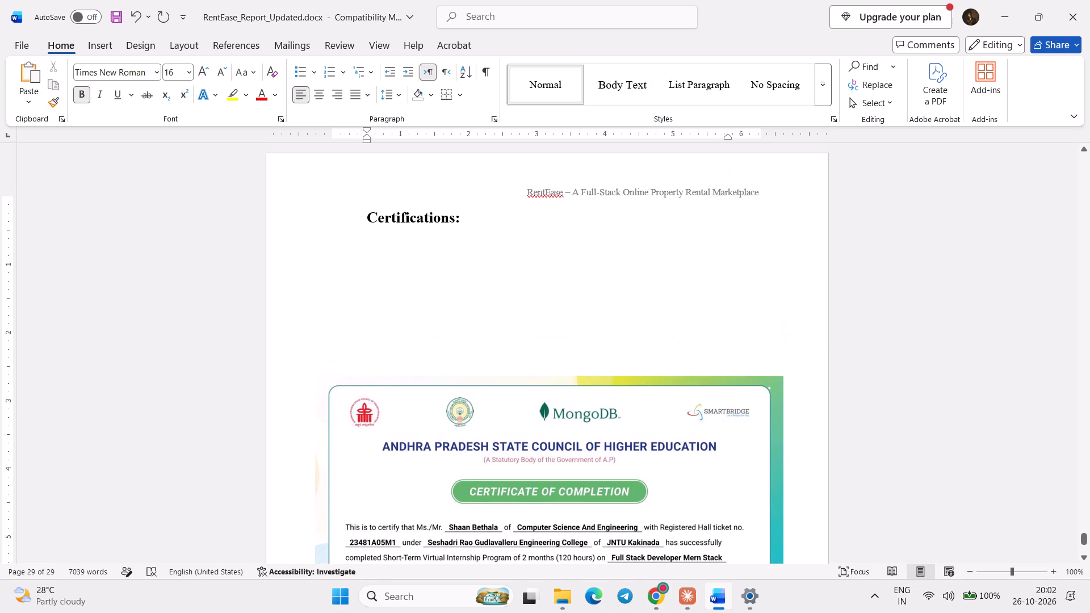
{"action": "key", "text": "BackSpace"}
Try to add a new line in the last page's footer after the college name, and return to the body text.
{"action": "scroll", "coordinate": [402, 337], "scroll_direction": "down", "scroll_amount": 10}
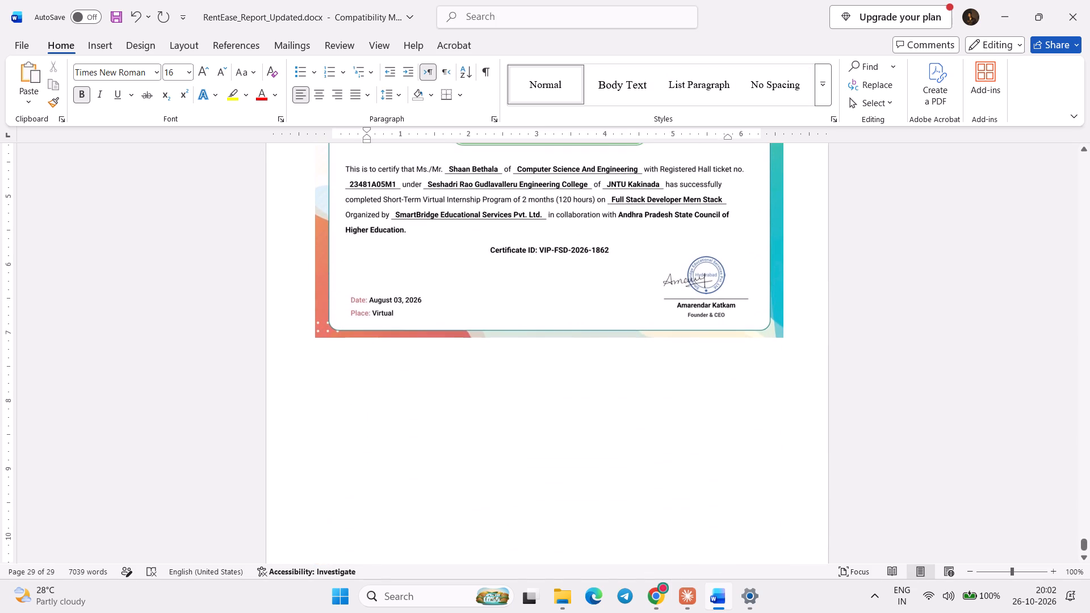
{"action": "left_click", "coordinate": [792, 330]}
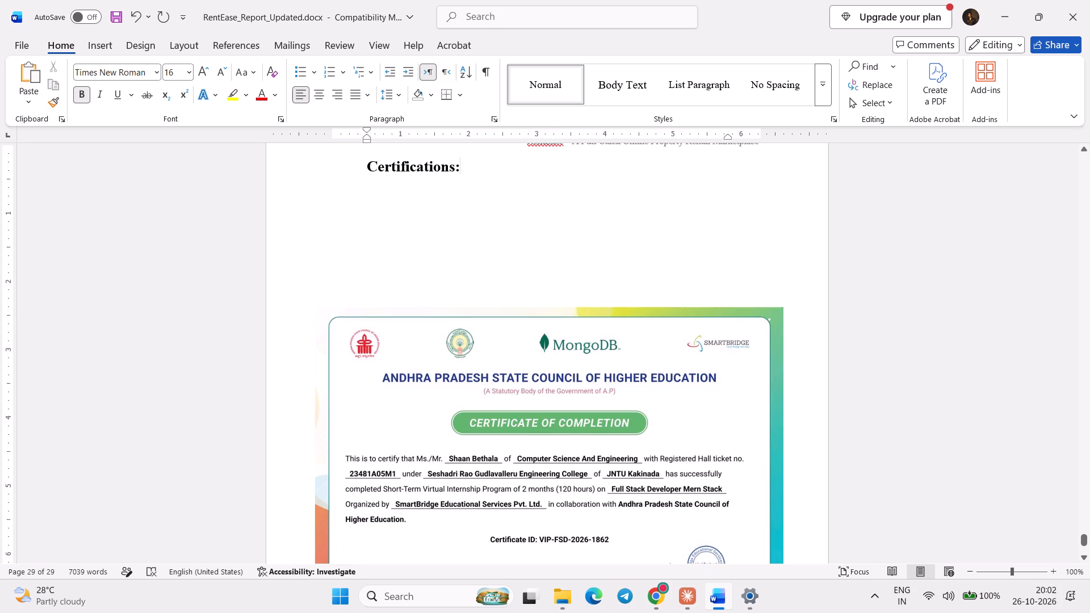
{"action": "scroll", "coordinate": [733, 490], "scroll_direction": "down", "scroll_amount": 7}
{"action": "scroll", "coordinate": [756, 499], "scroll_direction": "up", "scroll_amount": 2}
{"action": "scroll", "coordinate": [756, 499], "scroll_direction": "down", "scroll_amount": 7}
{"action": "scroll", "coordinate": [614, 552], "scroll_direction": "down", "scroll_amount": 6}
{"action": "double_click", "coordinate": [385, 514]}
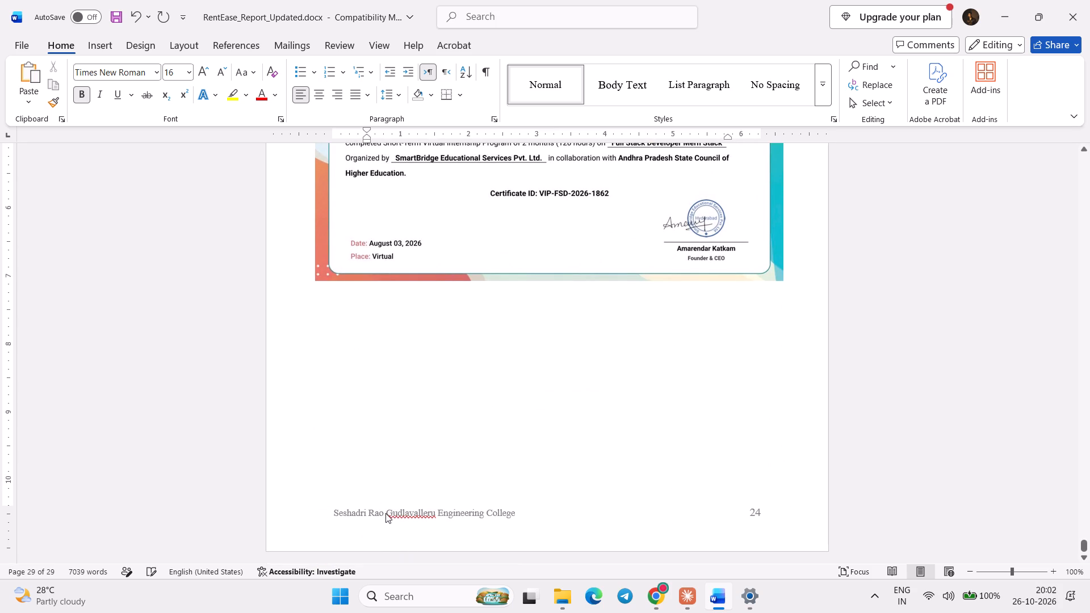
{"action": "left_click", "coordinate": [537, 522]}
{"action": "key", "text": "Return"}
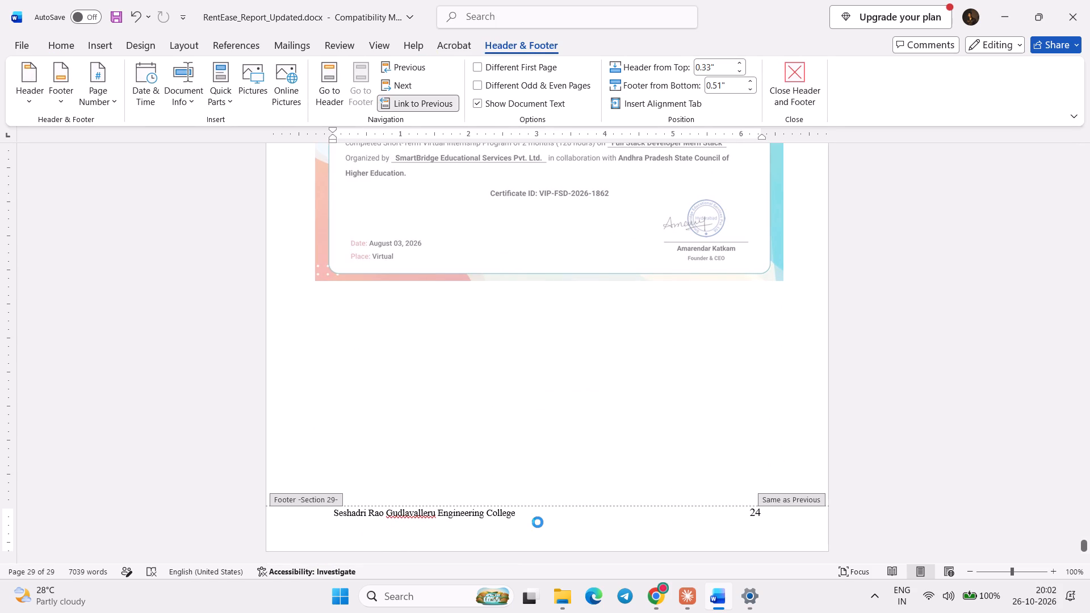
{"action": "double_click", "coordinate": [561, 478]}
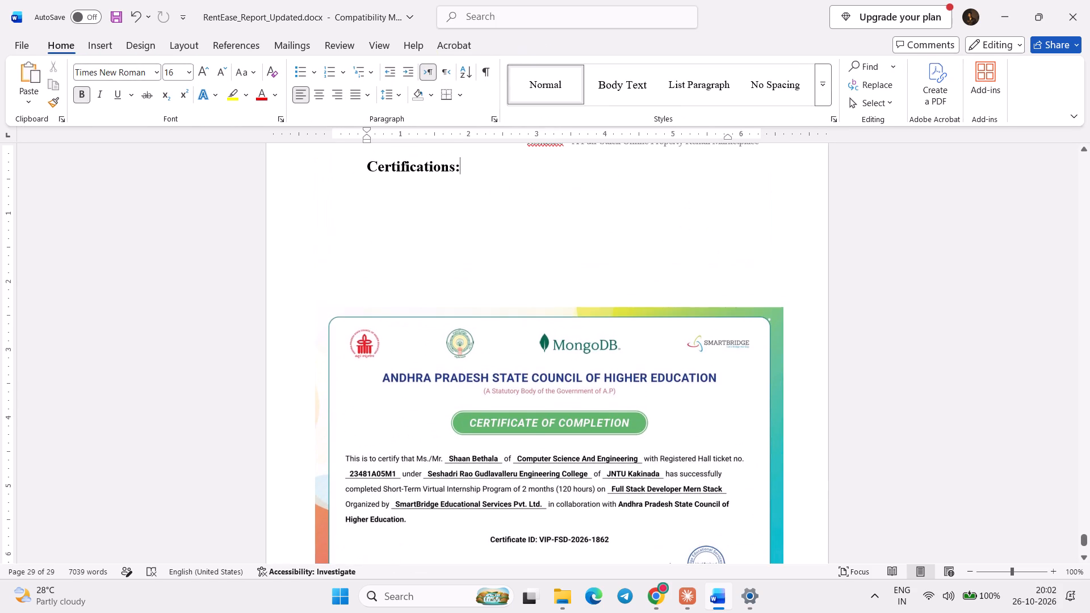
Change the certificate picture's text wrapping to Through.
{"action": "scroll", "coordinate": [561, 478], "scroll_direction": "down", "scroll_amount": 1}
{"action": "scroll", "coordinate": [561, 478], "scroll_direction": "up", "scroll_amount": 2}
{"action": "left_click", "coordinate": [368, 281]}
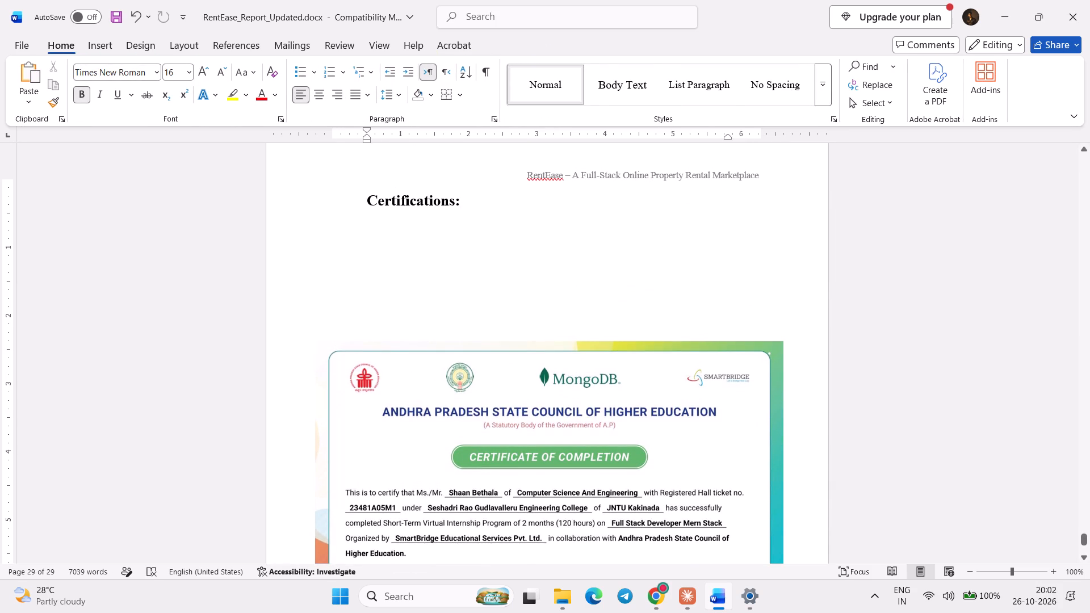
{"action": "left_click", "coordinate": [330, 376]}
{"action": "left_click", "coordinate": [796, 355]}
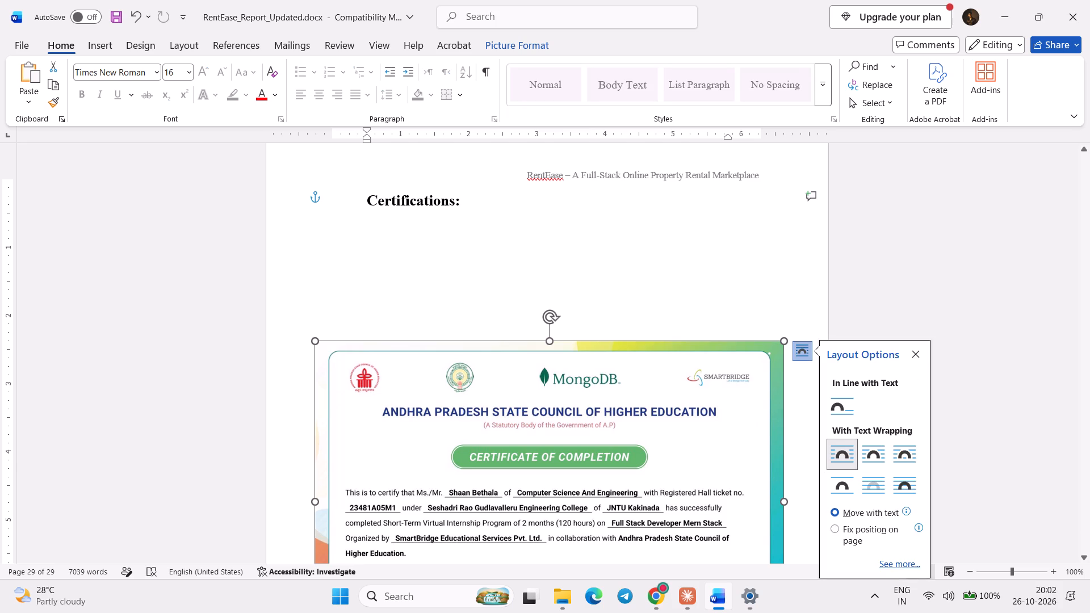
{"action": "right_click", "coordinate": [639, 415]}
{"action": "left_click", "coordinate": [693, 340]}
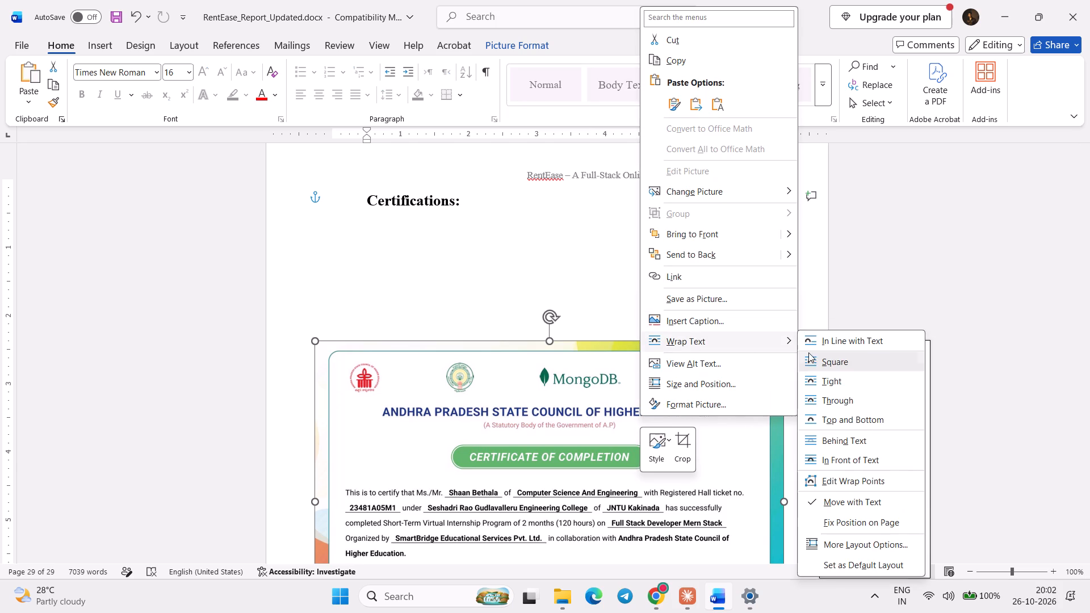
{"action": "left_click", "coordinate": [851, 404]}
Nudge the certificate picture slightly to the right and down on the page.
{"action": "left_click_drag", "start_coordinate": [600, 471], "coordinate": [594, 470]}
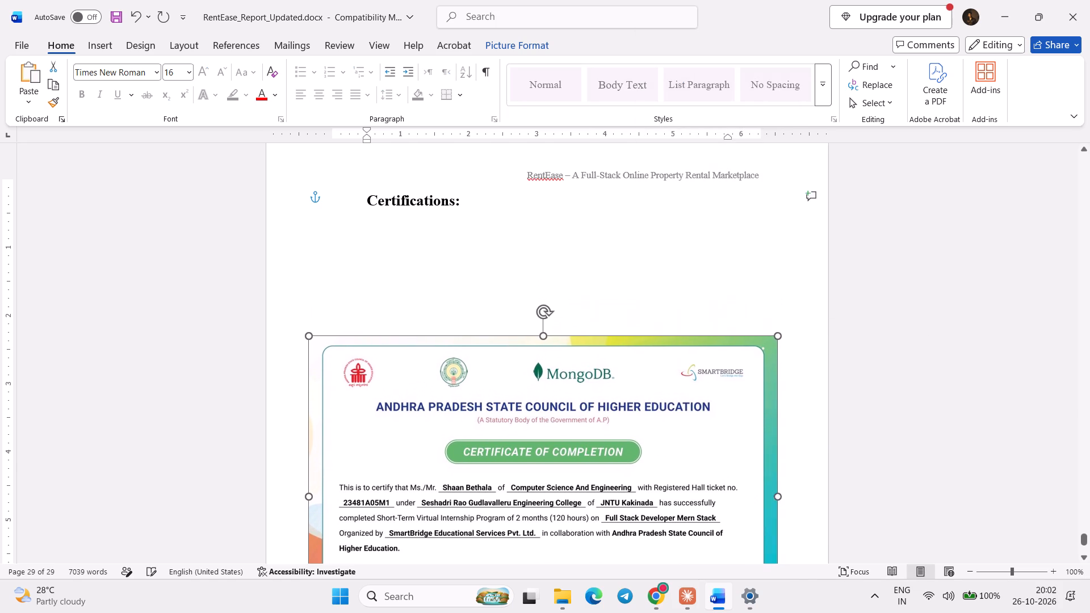
{"action": "left_click_drag", "start_coordinate": [594, 470], "coordinate": [604, 480]}
{"action": "scroll", "coordinate": [604, 473], "scroll_direction": "down", "scroll_amount": 6}
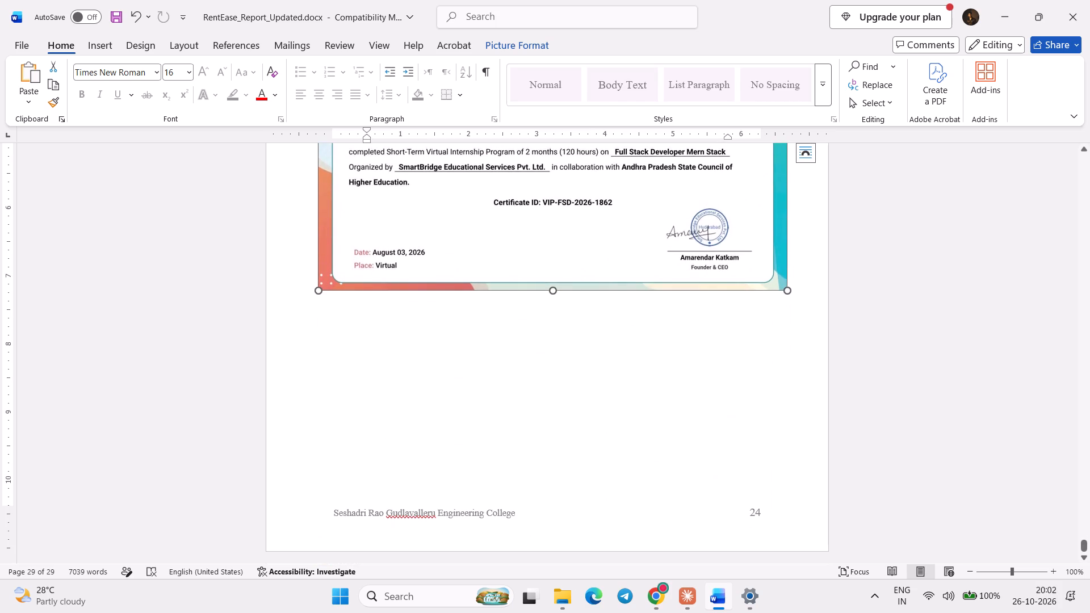
Deselect the certificate picture and add empty lines after it until a new page starts.
{"action": "left_click", "coordinate": [810, 288]}
{"action": "scroll", "coordinate": [617, 397], "scroll_direction": "down", "scroll_amount": 4}
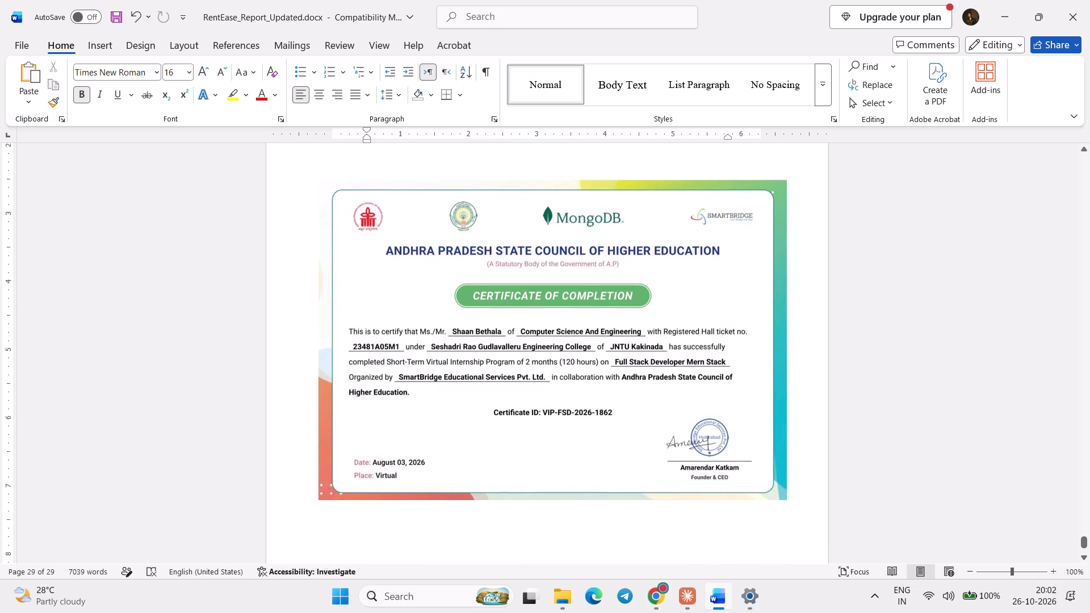
{"action": "key", "text": "Return"}
{"action": "key", "text": "Return"}
{"action": "key", "text": "Return"}
{"action": "key", "text": "Return"}
{"action": "key", "text": "Return"}
{"action": "key", "text": "Return"}
{"action": "key", "text": "Return"}
{"action": "key", "text": "Return"}
{"action": "key", "text": "Return"}
{"action": "key", "text": "Return"}
{"action": "key", "text": "Return"}
{"action": "key", "text": "Return"}
{"action": "key", "text": "Return"}
{"action": "key", "text": "Return"}
{"action": "key", "text": "Return"}
{"action": "key", "text": "Return"}
{"action": "key", "text": "Return"}
{"action": "key", "text": "Return"}
{"action": "key", "text": "Return"}
{"action": "key", "text": "Return"}
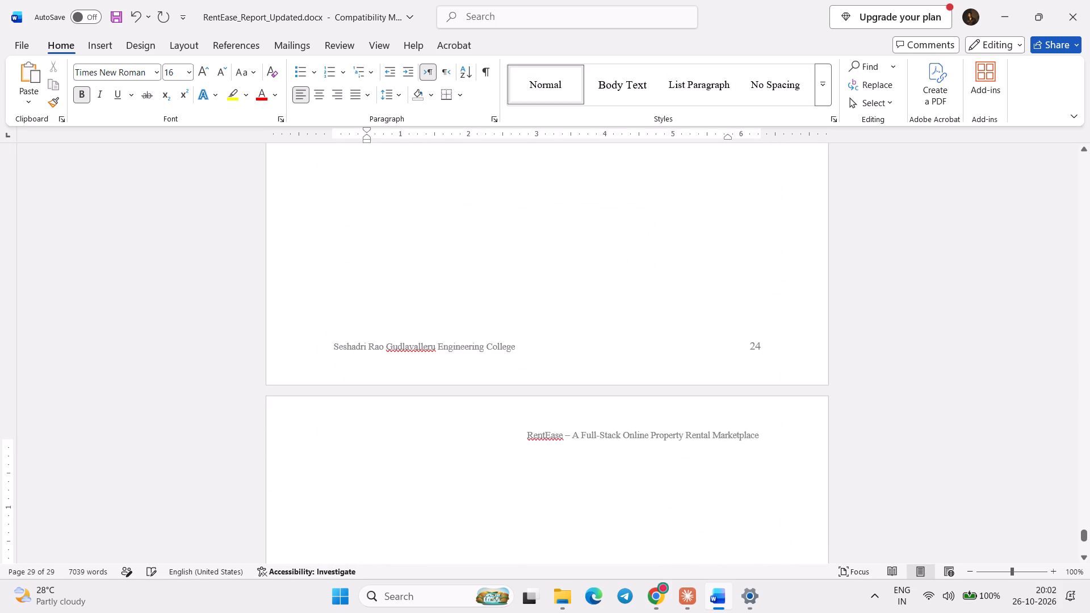
Add empty lines on the new blank page until the document extends by two further pages.
{"action": "scroll", "coordinate": [740, 436], "scroll_direction": "up", "scroll_amount": 19}
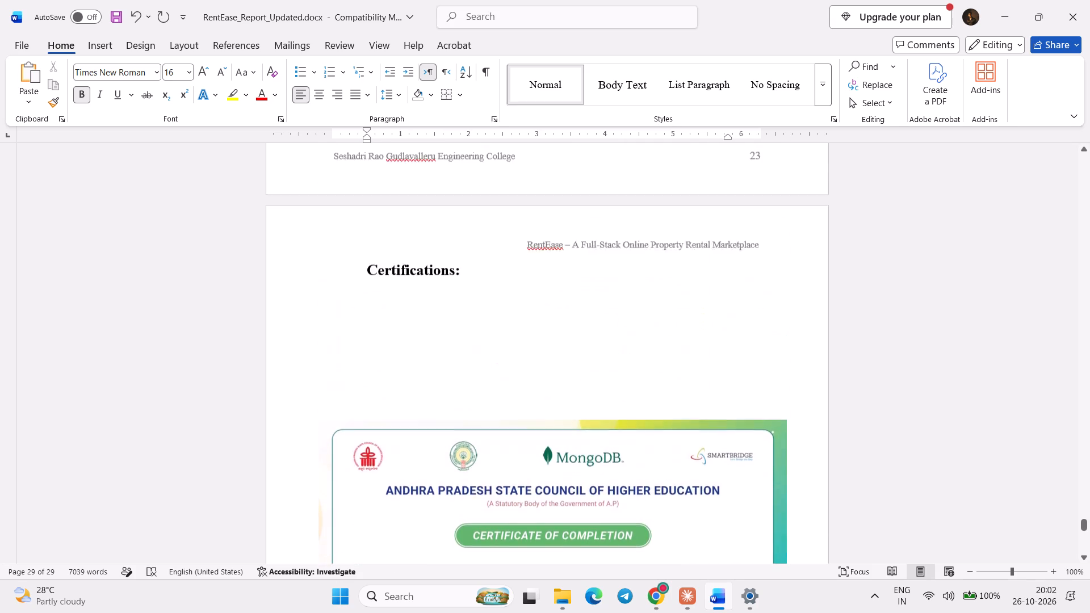
{"action": "scroll", "coordinate": [740, 436], "scroll_direction": "down", "scroll_amount": 15}
{"action": "scroll", "coordinate": [736, 444], "scroll_direction": "down", "scroll_amount": 9}
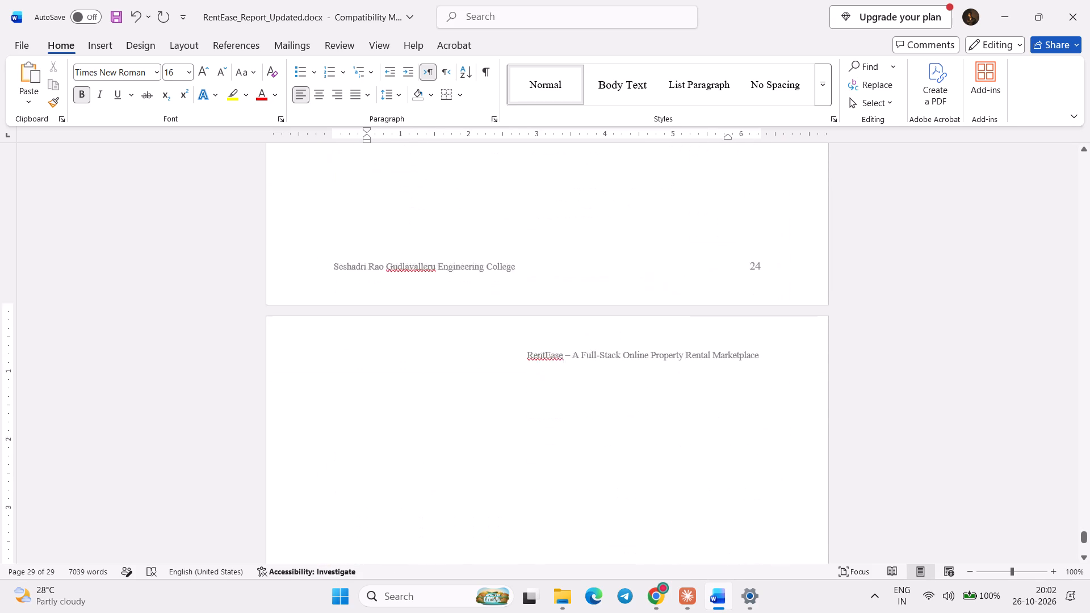
{"action": "scroll", "coordinate": [722, 454], "scroll_direction": "down", "scroll_amount": 2}
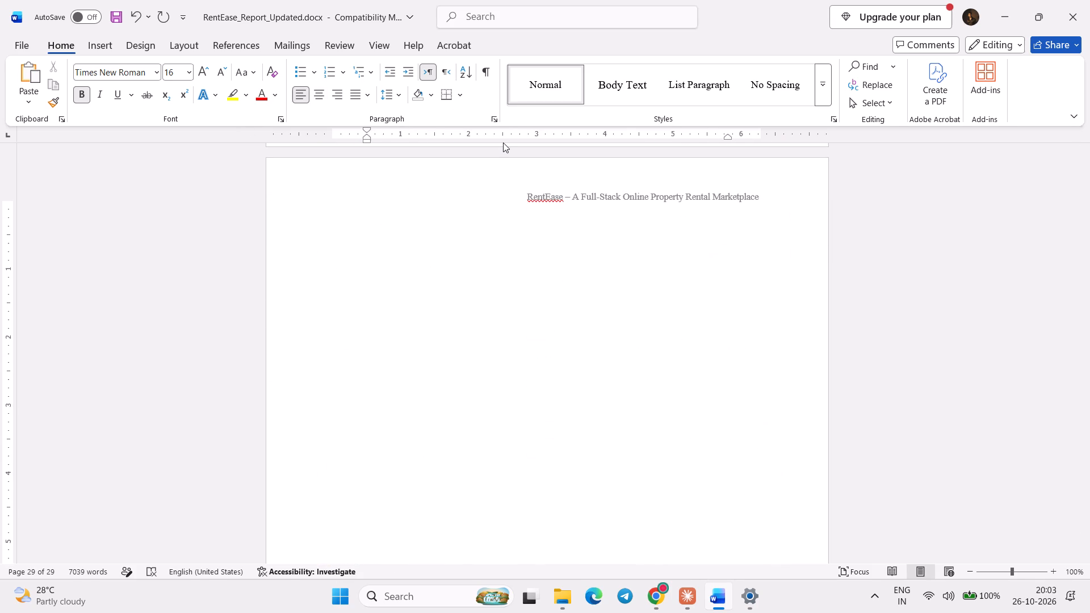
{"action": "scroll", "coordinate": [496, 146], "scroll_direction": "up", "scroll_amount": 12}
{"action": "left_click", "coordinate": [574, 209]}
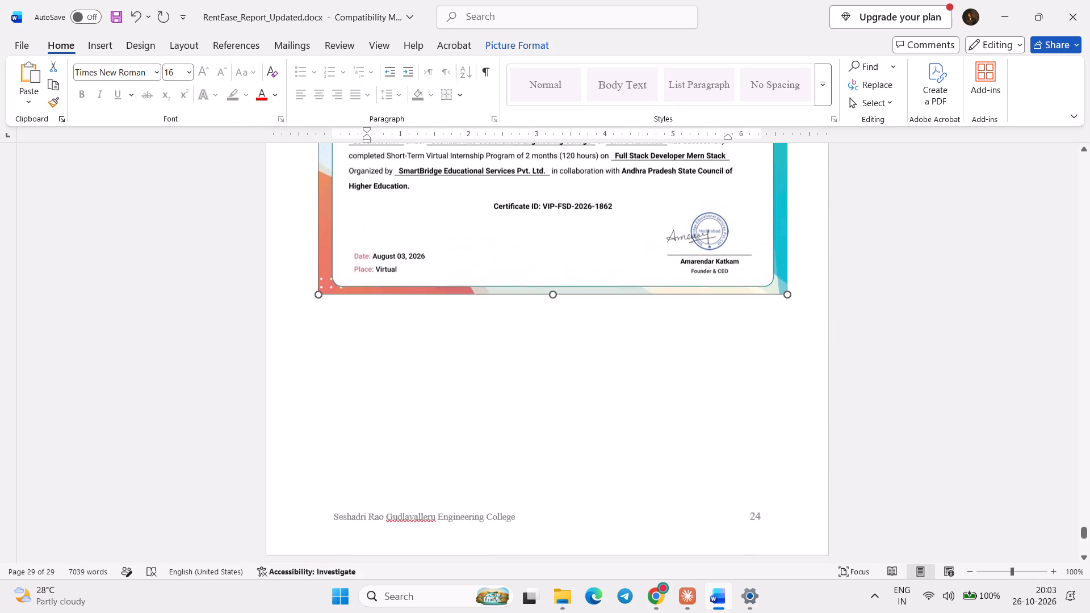
{"action": "scroll", "coordinate": [463, 397], "scroll_direction": "down", "scroll_amount": 10}
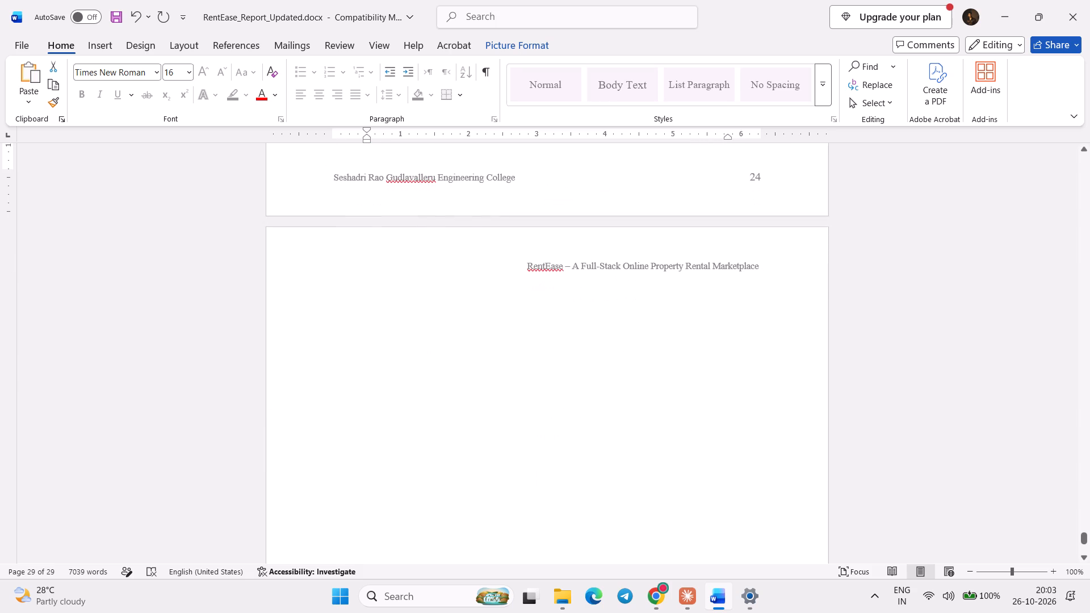
{"action": "left_click", "coordinate": [424, 391]}
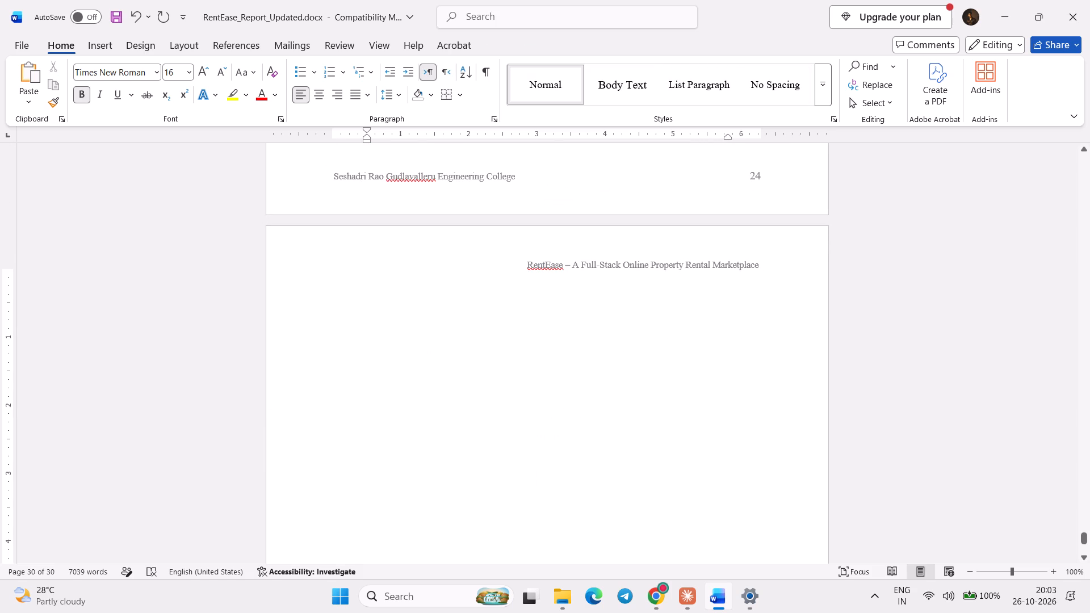
{"action": "key", "text": "Return"}
{"action": "key", "text": "Return"}
{"action": "key", "text": "Return"}
{"action": "key", "text": "Return"}
{"action": "key", "text": "Return"}
{"action": "key", "text": "Return"}
{"action": "key", "text": "Return"}
{"action": "key", "text": "Return"}
{"action": "key", "text": "Return"}
{"action": "key", "text": "Return"}
{"action": "key", "text": "Return"}
{"action": "key", "text": "Return"}
{"action": "key", "text": "Return"}
{"action": "key", "text": "Return"}
{"action": "key", "text": "Return"}
{"action": "key", "text": "Return"}
{"action": "key", "text": "Return"}
{"action": "key", "text": "Return"}
{"action": "key", "text": "Return"}
{"action": "key", "text": "Return"}
{"action": "key", "text": "Return"}
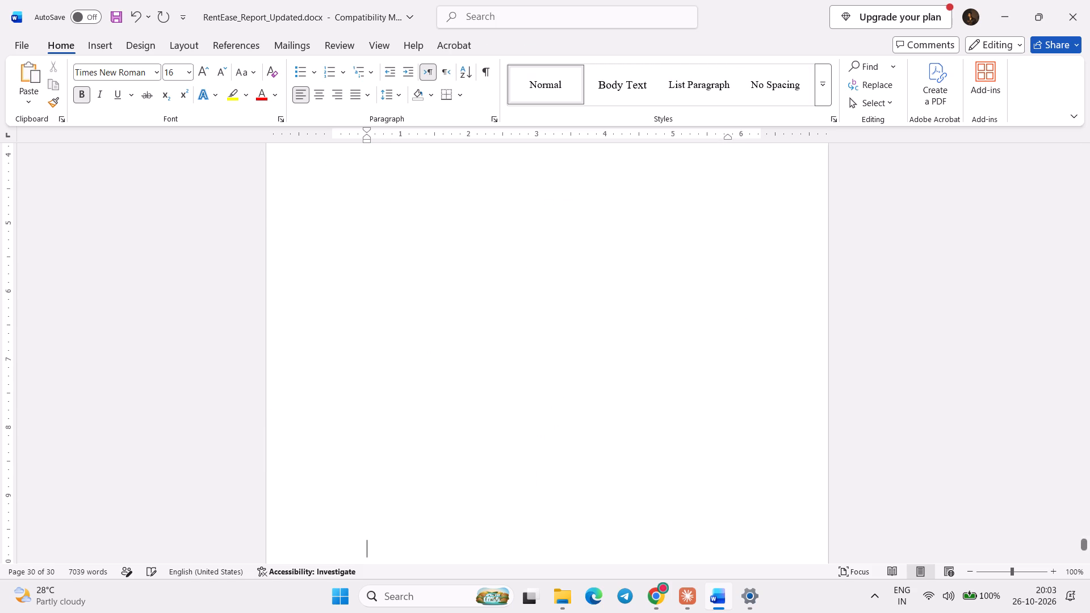
{"action": "key", "text": "Return"}
{"action": "key", "text": "Return"}
{"action": "key", "text": "Return"}
{"action": "key", "text": "Return"}
{"action": "key", "text": "Return"}
{"action": "key", "text": "Return"}
{"action": "key", "text": "Return"}
{"action": "key", "text": "Return"}
{"action": "key", "text": "Return"}
{"action": "key", "text": "Return"}
{"action": "key", "text": "Return"}
{"action": "key", "text": "Return"}
{"action": "key", "text": "Return"}
{"action": "key", "text": "Return"}
{"action": "key", "text": "Return"}
{"action": "key", "text": "Return"}
{"action": "key", "text": "Return"}
{"action": "key", "text": "Return"}
{"action": "key", "text": "Return"}
{"action": "key", "text": "Return"}
{"action": "key", "text": "Return"}
{"action": "key", "text": "Return"}
{"action": "key", "text": "Return"}
{"action": "key", "text": "Return"}
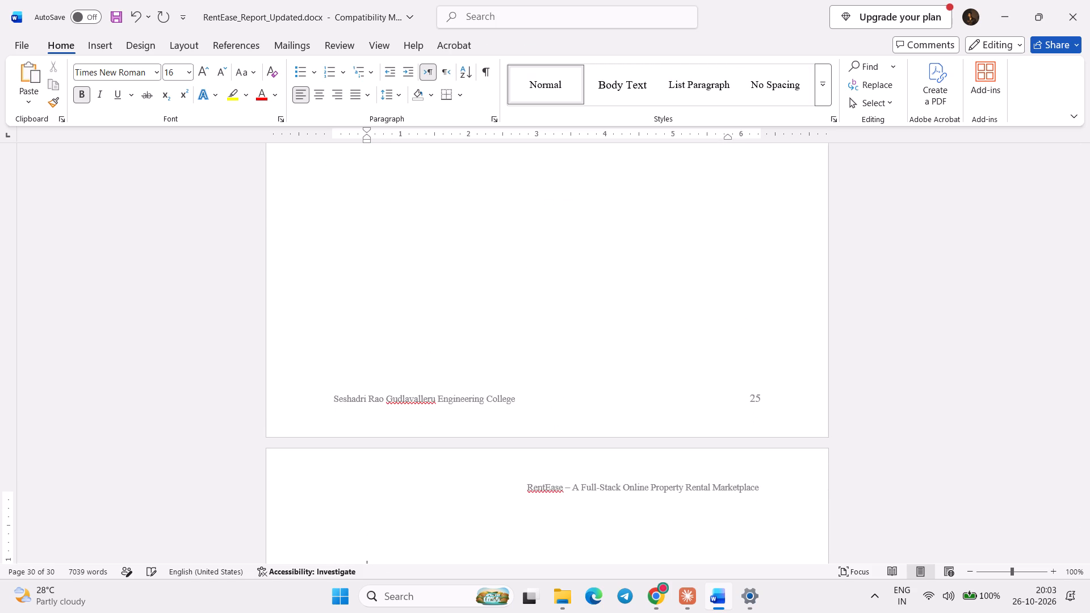
{"action": "key", "text": "Return"}
{"action": "key", "text": "Return"}
{"action": "key", "text": "Return"}
{"action": "key", "text": "Return"}
{"action": "key", "text": "Return"}
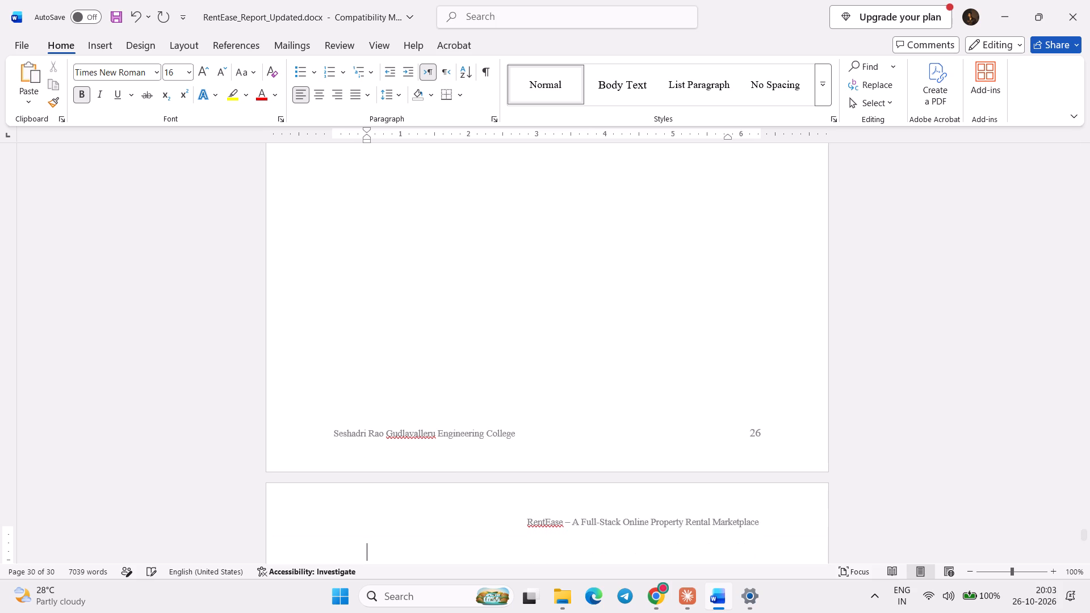
Place the text cursor a few lines down the blank page that directly follows the first certificate.
{"action": "scroll", "coordinate": [469, 397], "scroll_direction": "up", "scroll_amount": 20}
{"action": "scroll", "coordinate": [469, 397], "scroll_direction": "up", "scroll_amount": 15}
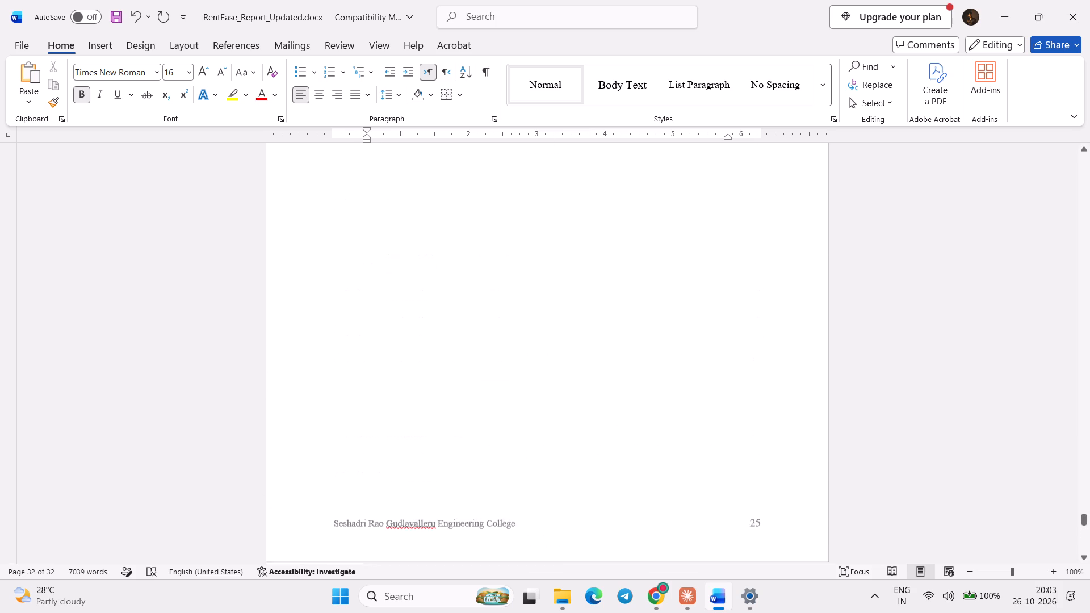
{"action": "scroll", "coordinate": [483, 364], "scroll_direction": "up", "scroll_amount": 20}
{"action": "scroll", "coordinate": [483, 364], "scroll_direction": "up", "scroll_amount": 2}
{"action": "scroll", "coordinate": [477, 356], "scroll_direction": "down", "scroll_amount": 18}
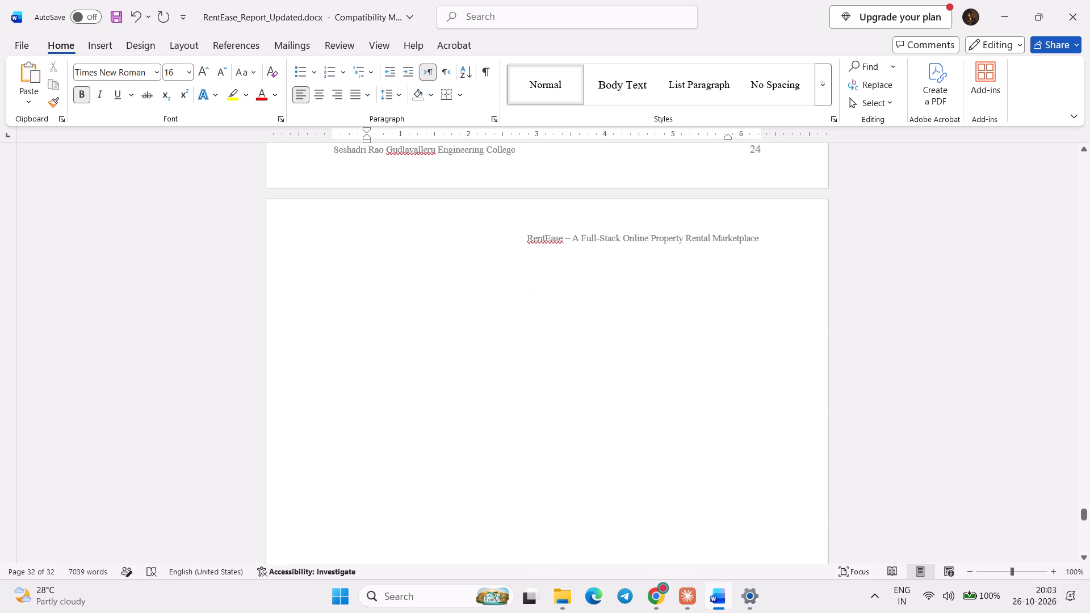
{"action": "left_click", "coordinate": [409, 344]}
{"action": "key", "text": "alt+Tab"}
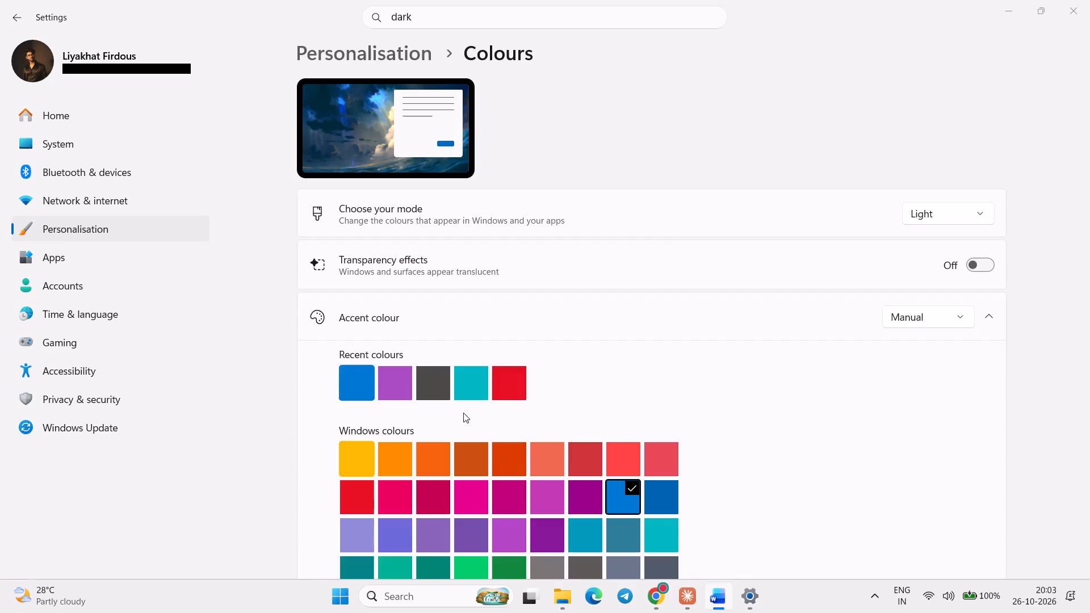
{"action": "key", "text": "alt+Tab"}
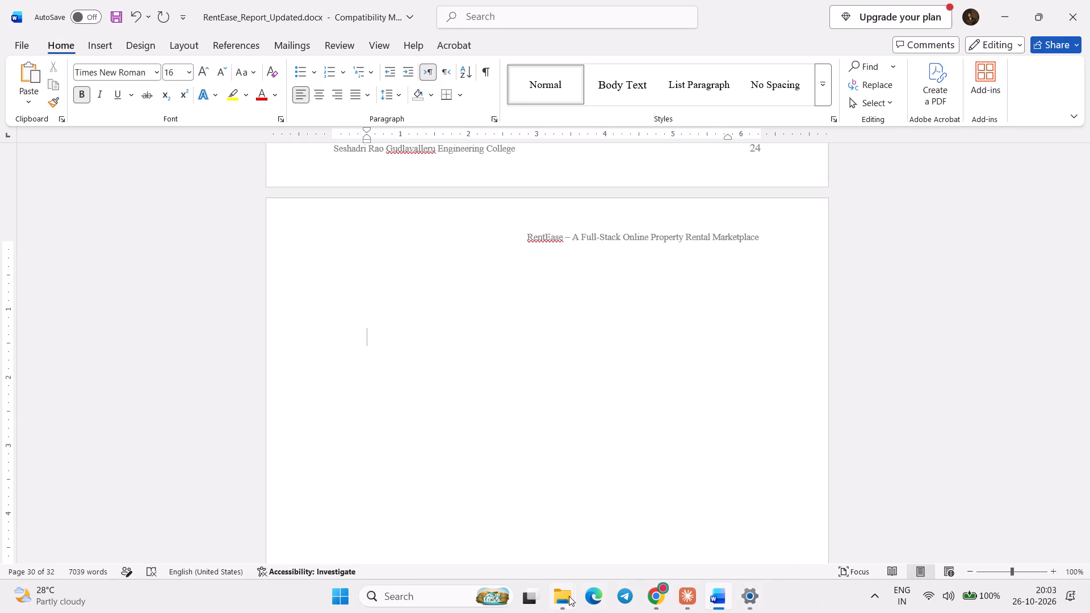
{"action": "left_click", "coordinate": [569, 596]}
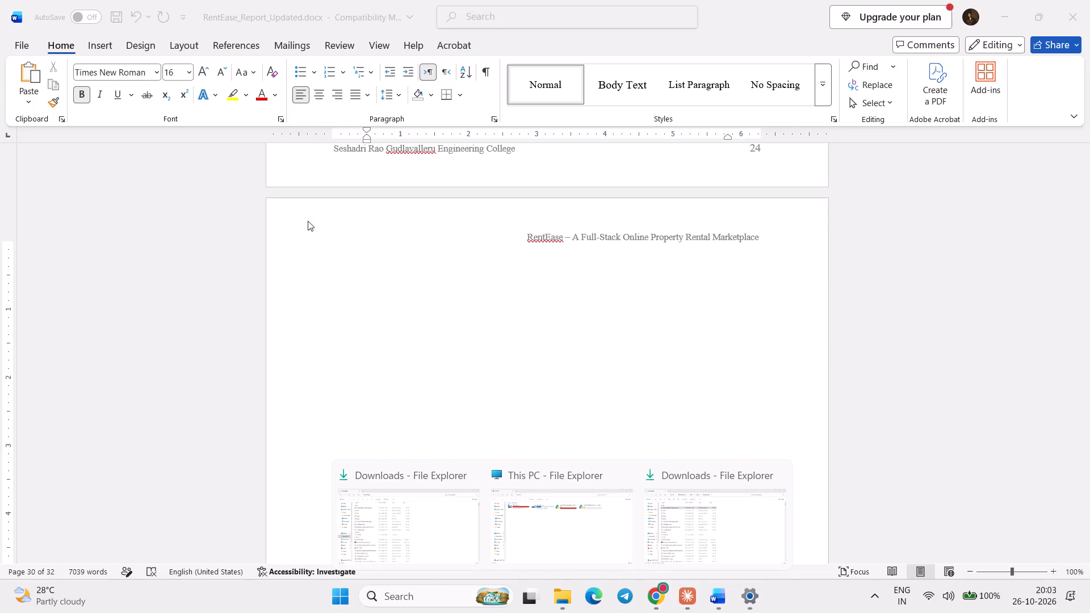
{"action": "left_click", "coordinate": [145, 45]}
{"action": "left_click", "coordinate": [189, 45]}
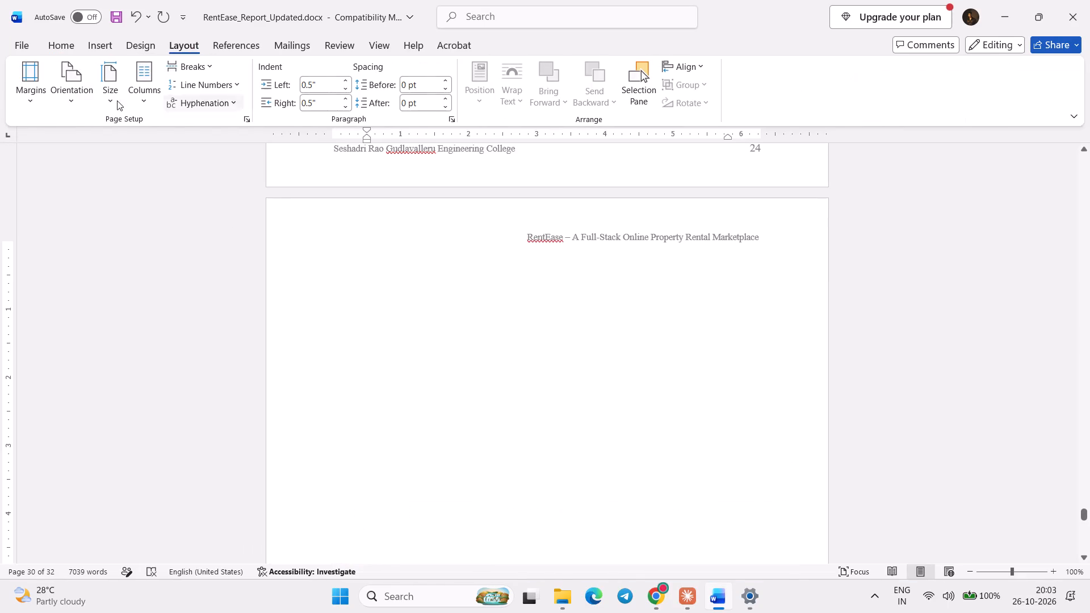
Insert the picture 2.jpeg from the Downloads folder at the cursor on the blank page.
{"action": "left_click", "coordinate": [95, 42]}
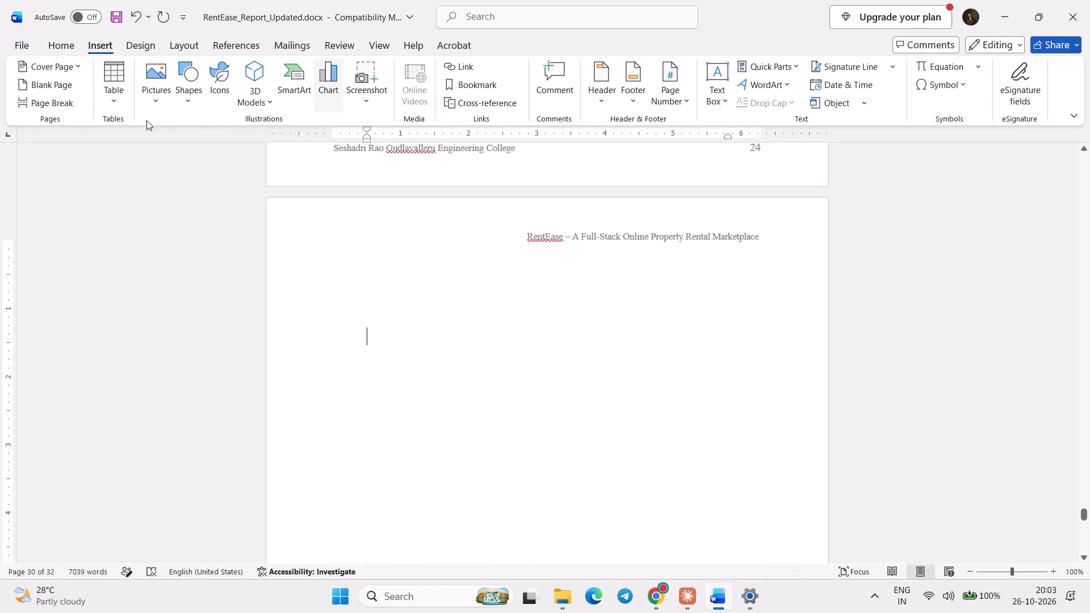
{"action": "left_click", "coordinate": [166, 104]}
{"action": "left_click", "coordinate": [208, 152]}
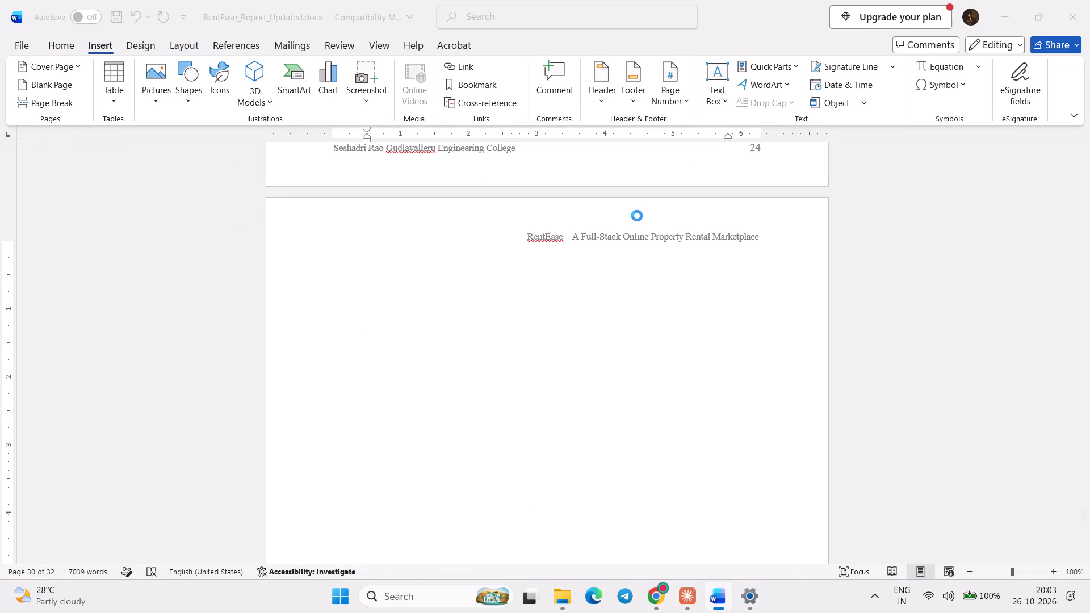
{"action": "left_click", "coordinate": [183, 123]}
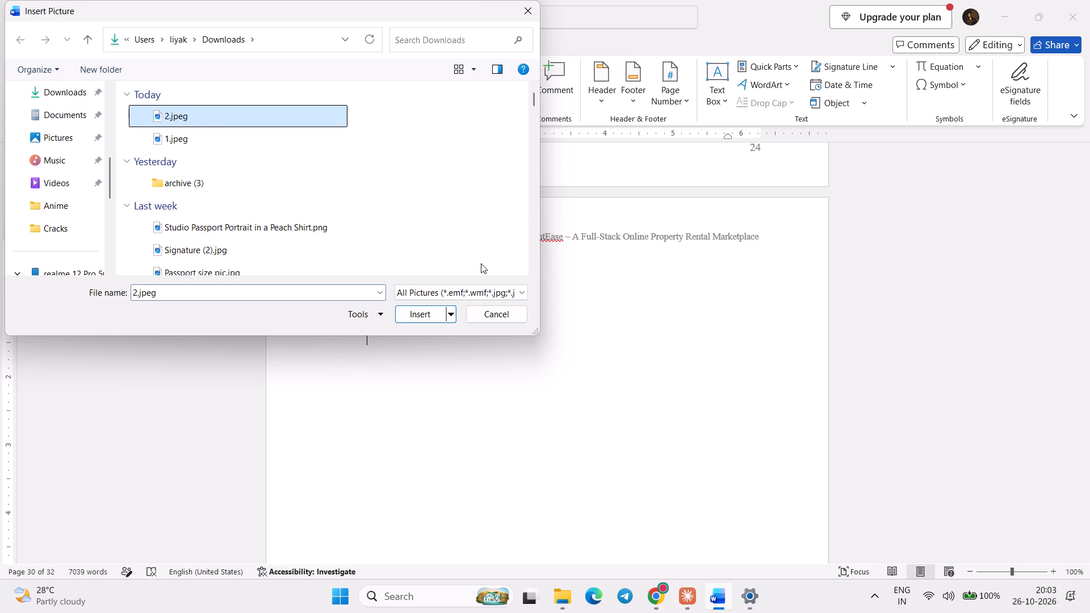
{"action": "left_click", "coordinate": [429, 311]}
Set the second certificate picture's text wrapping to Square.
{"action": "scroll", "coordinate": [698, 315], "scroll_direction": "down", "scroll_amount": 3}
{"action": "left_click_drag", "start_coordinate": [679, 335], "coordinate": [596, 368]}
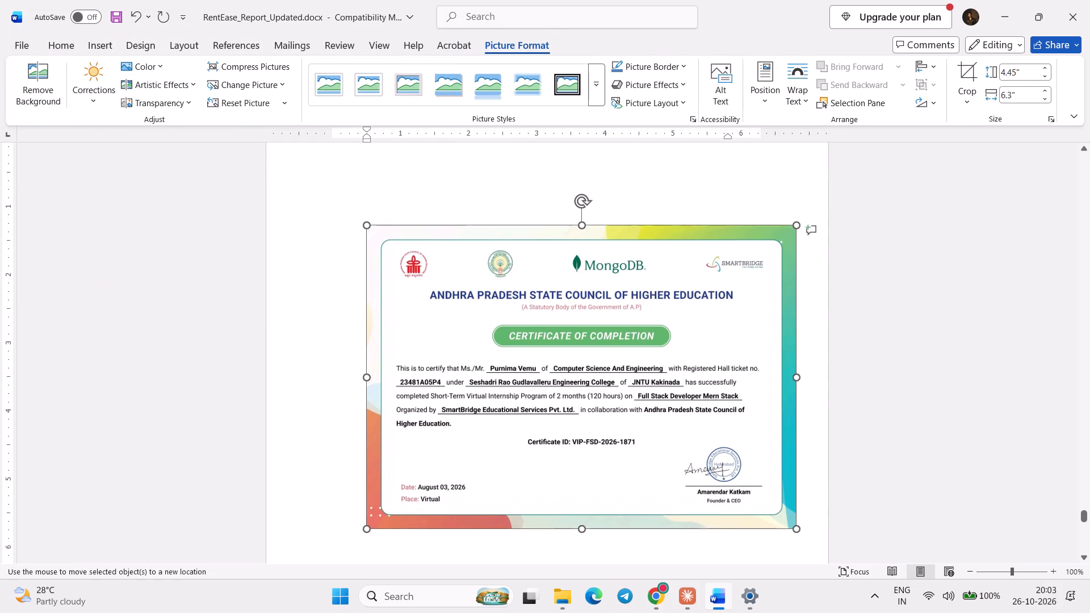
{"action": "left_click_drag", "start_coordinate": [596, 368], "coordinate": [594, 371]}
{"action": "right_click", "coordinate": [664, 368]}
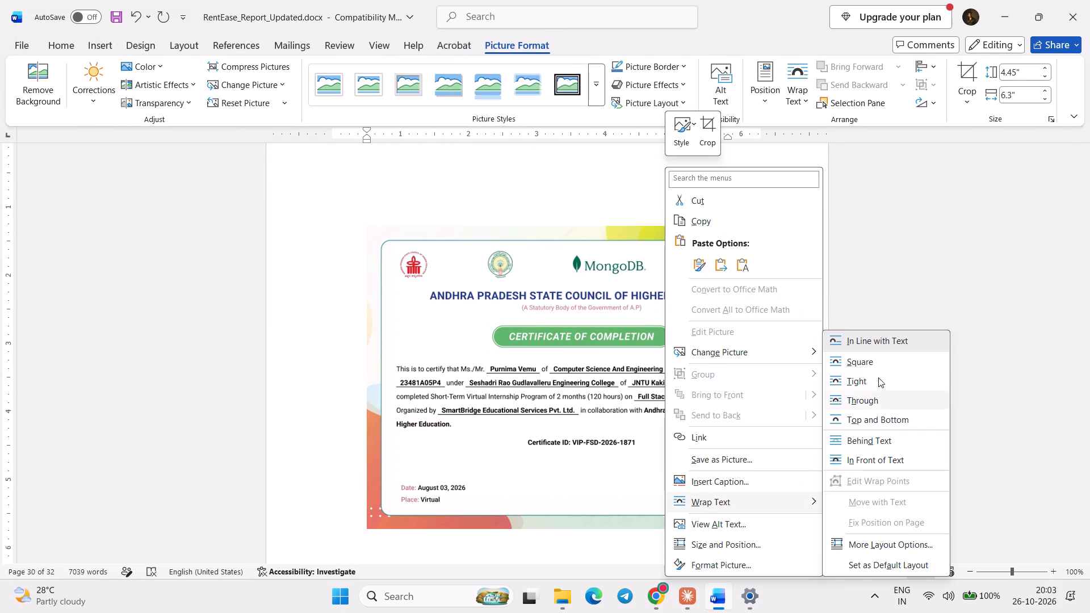
{"action": "left_click", "coordinate": [871, 364]}
Move the second certificate picture left and down so it sits roughly centred across its page.
{"action": "left_click_drag", "start_coordinate": [642, 397], "coordinate": [607, 447]}
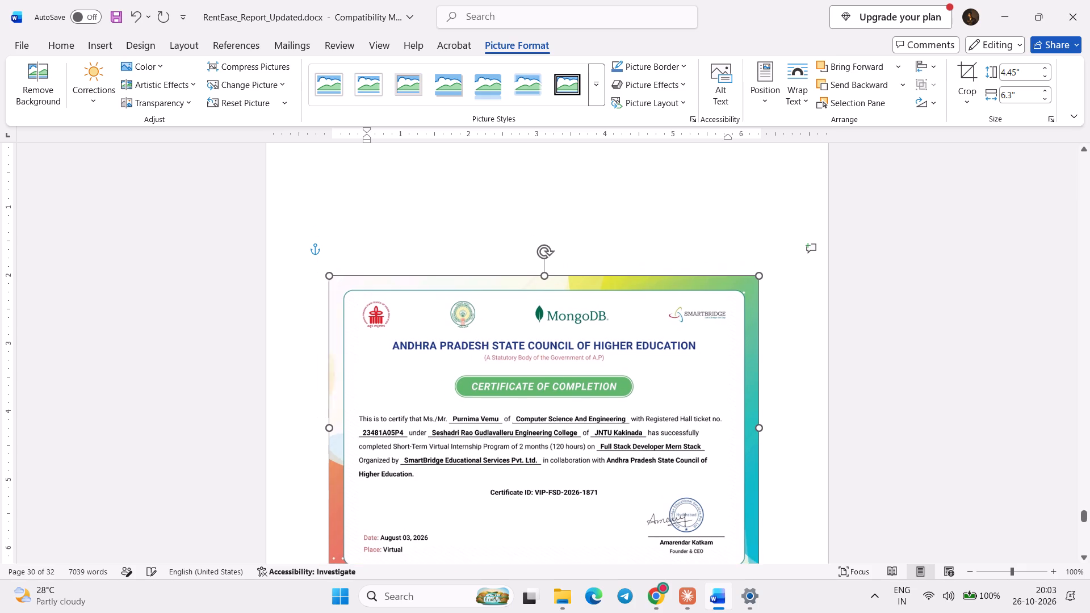
{"action": "left_click_drag", "start_coordinate": [607, 447], "coordinate": [615, 451]}
{"action": "scroll", "coordinate": [617, 457], "scroll_direction": "up", "scroll_amount": 5}
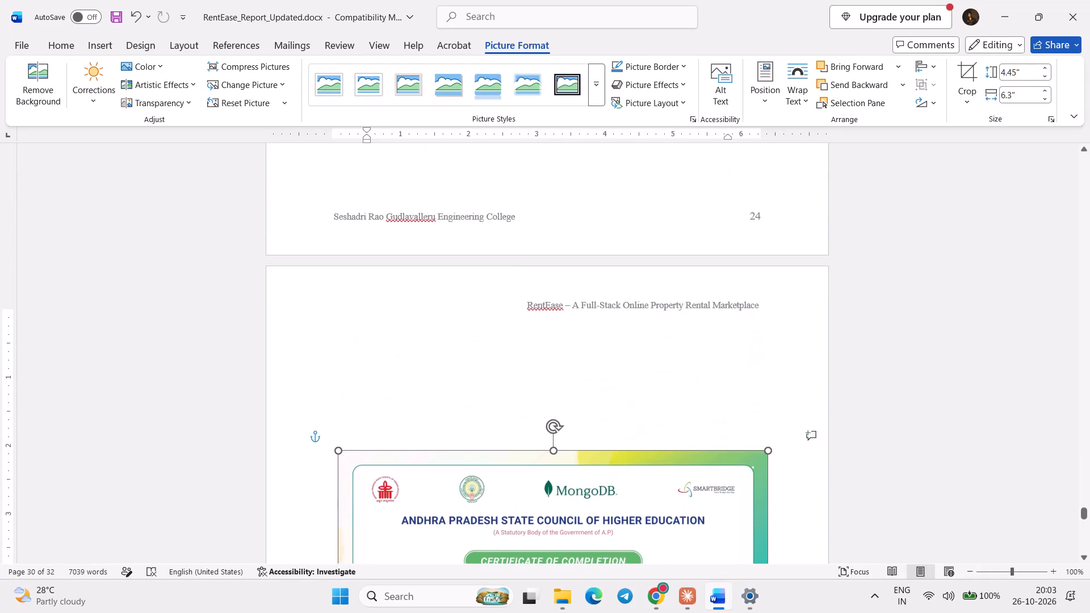
{"action": "scroll", "coordinate": [617, 457], "scroll_direction": "down", "scroll_amount": 8}
{"action": "left_click_drag", "start_coordinate": [617, 408], "coordinate": [614, 438]}
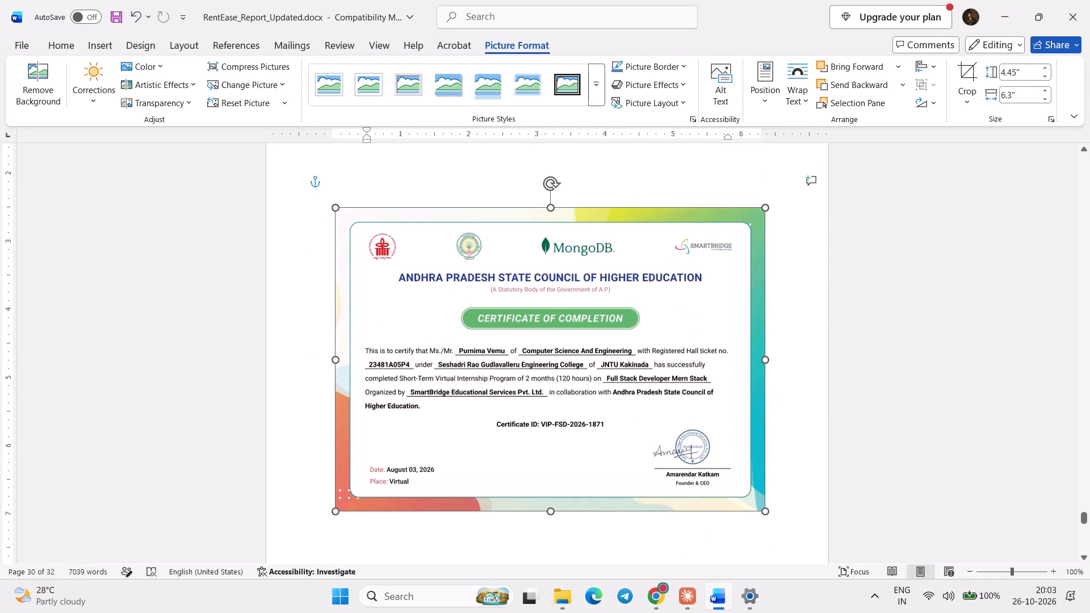
{"action": "left_click_drag", "start_coordinate": [614, 438], "coordinate": [614, 448]}
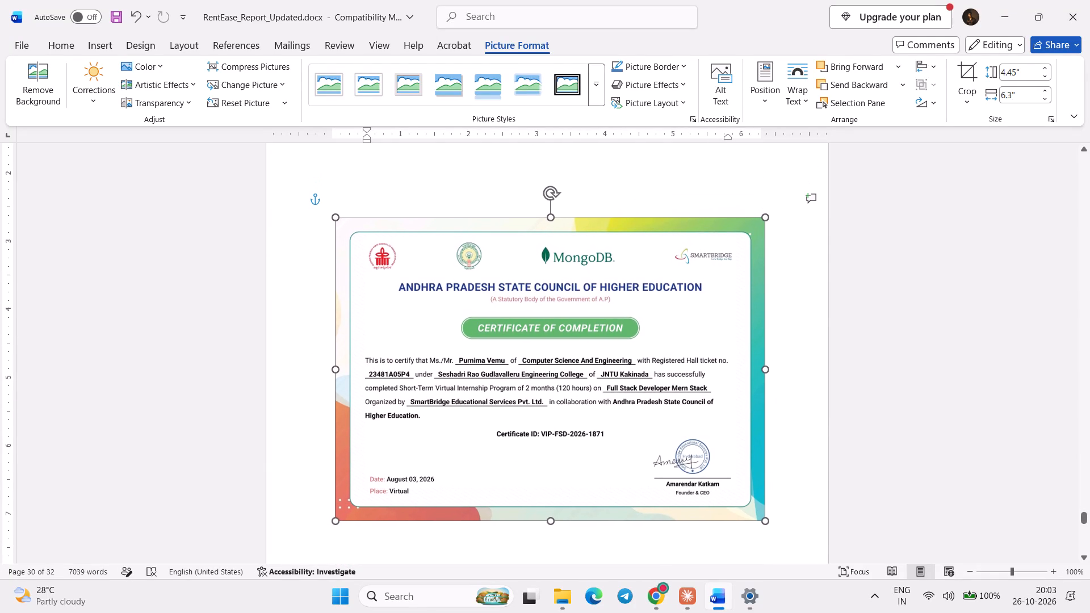
{"action": "left_click_drag", "start_coordinate": [614, 448], "coordinate": [613, 448]}
Enlarge the second certificate picture to about 4.69" high by 6.64" wide and re-centre it across the page.
{"action": "left_click_drag", "start_coordinate": [337, 524], "coordinate": [323, 537]}
{"action": "left_click_drag", "start_coordinate": [484, 417], "coordinate": [499, 430]}
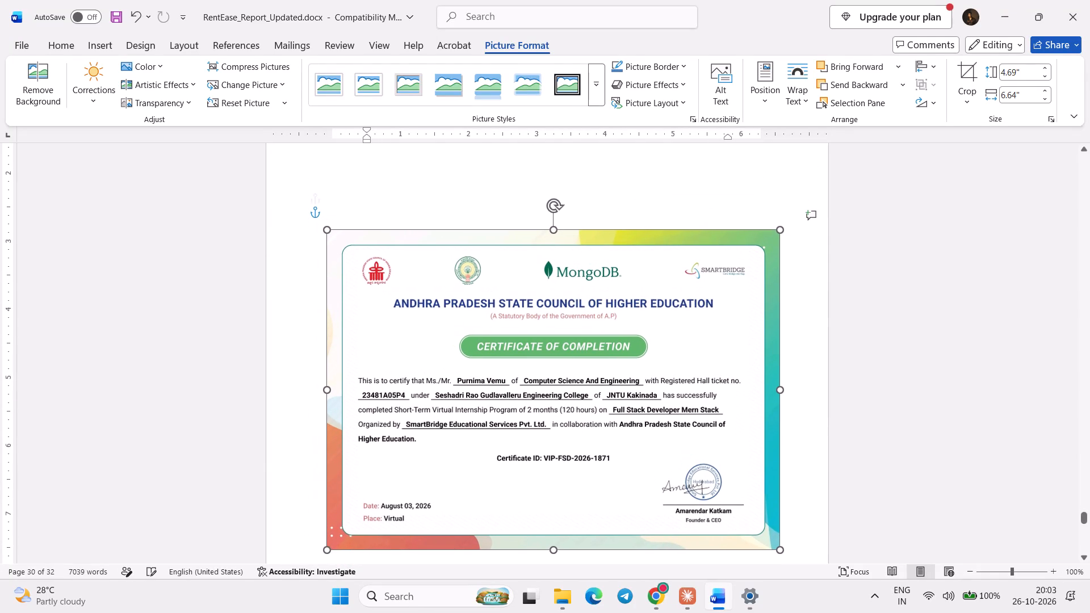
{"action": "left_click_drag", "start_coordinate": [499, 430], "coordinate": [498, 422]}
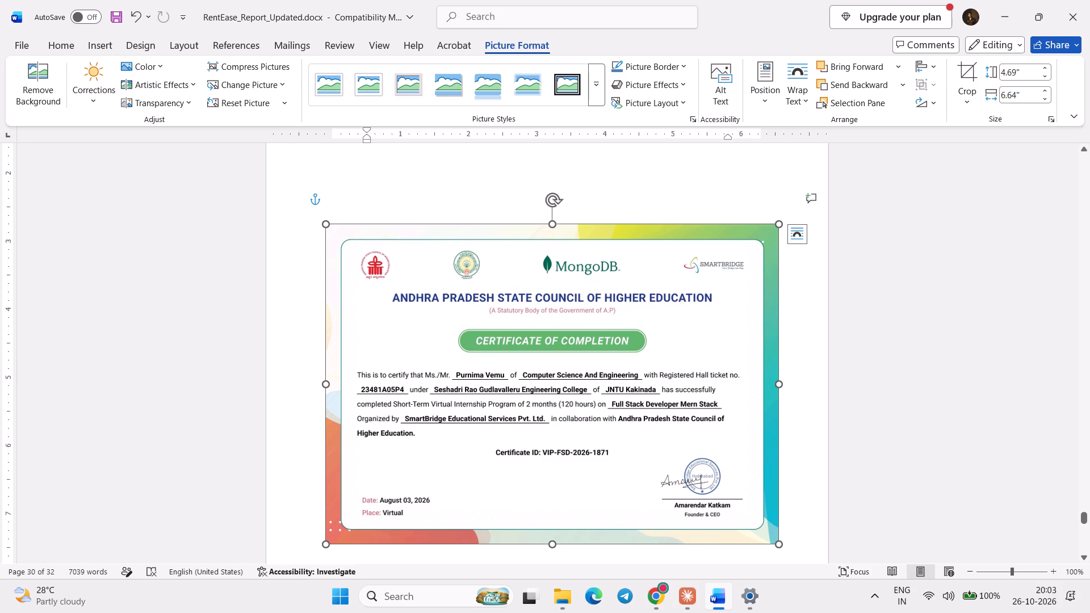
With the pages shown side by side at 60% zoom, move the first certificate picture down and slightly left to align with the second.
{"action": "scroll", "coordinate": [501, 421], "scroll_direction": "down", "scroll_amount": 4, "text": "ctrl"}
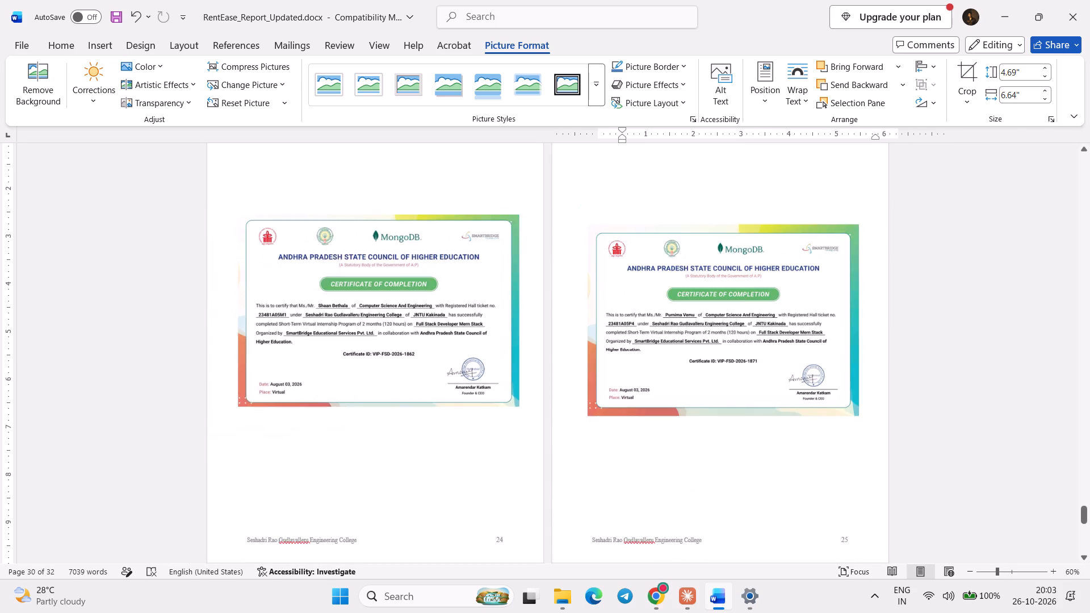
{"action": "left_click", "coordinate": [570, 356]}
{"action": "left_click_drag", "start_coordinate": [554, 335], "coordinate": [551, 347]}
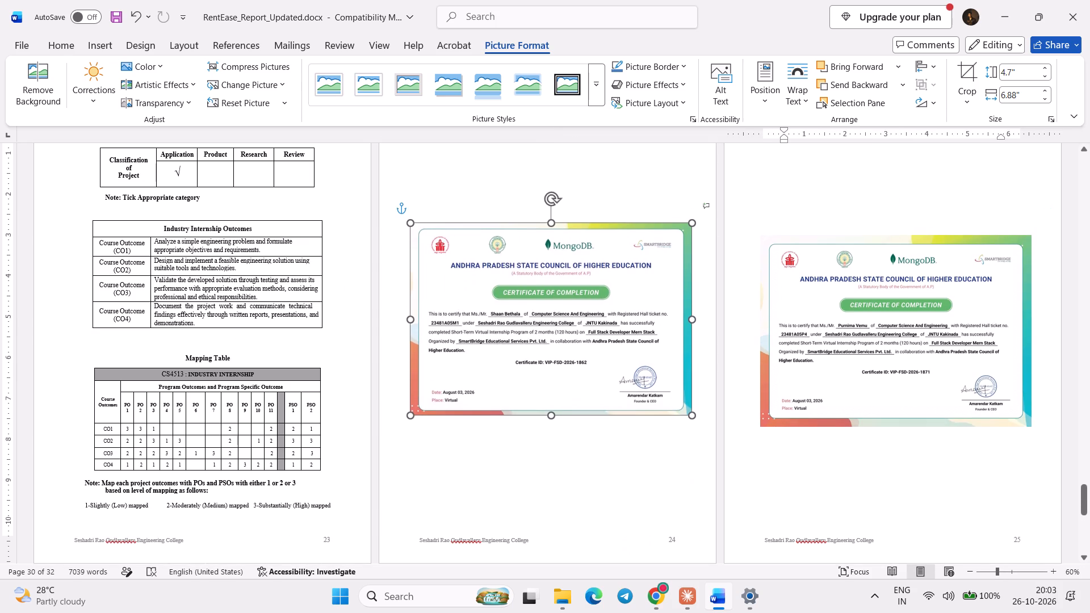
{"action": "left_click_drag", "start_coordinate": [551, 347], "coordinate": [551, 351]}
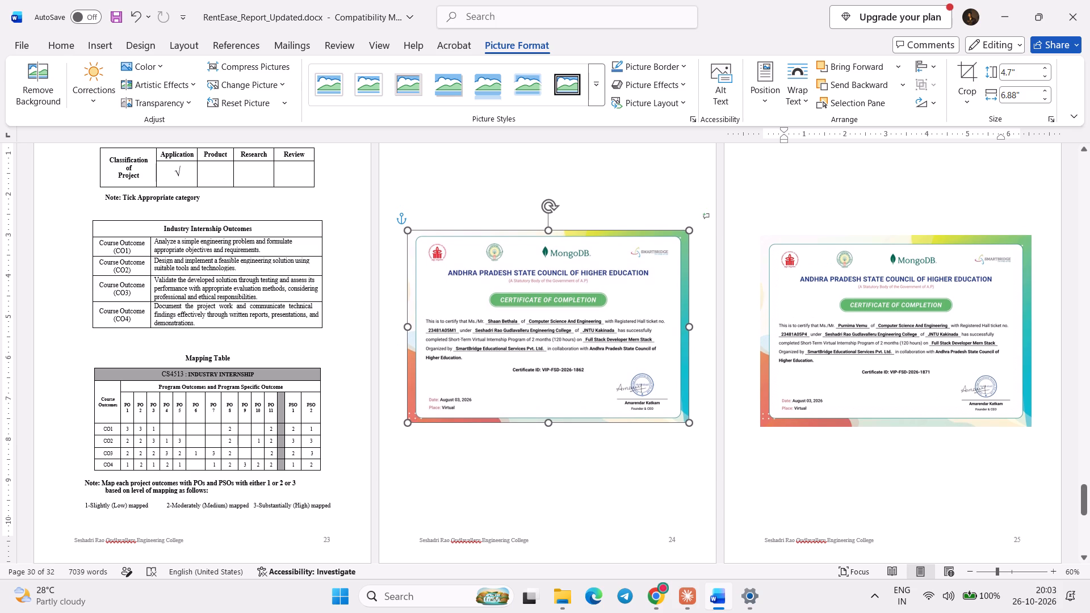
{"action": "left_click_drag", "start_coordinate": [551, 351], "coordinate": [546, 351]}
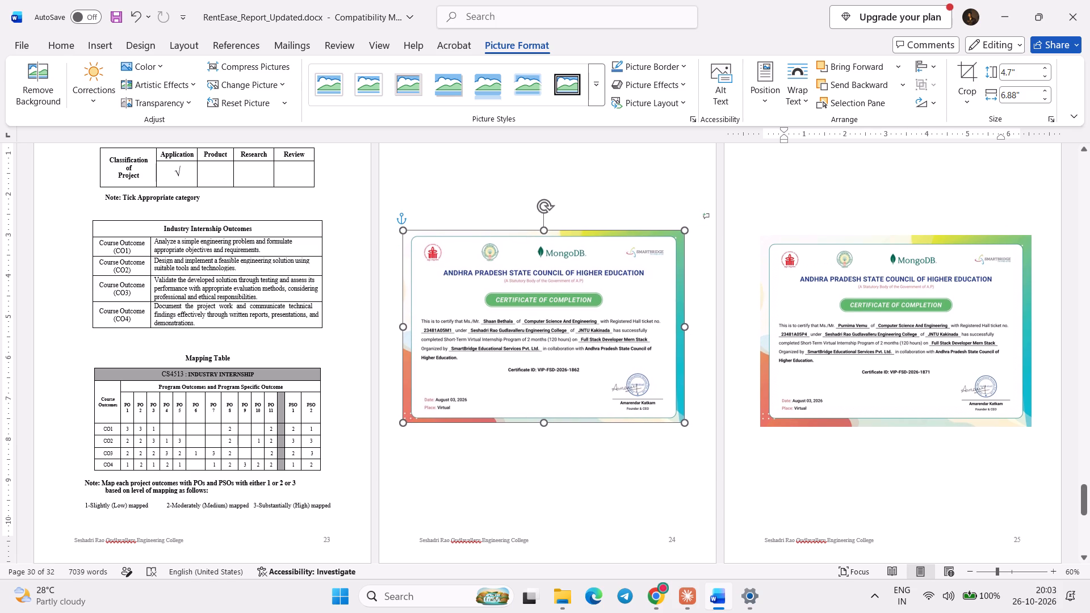
{"action": "left_click_drag", "start_coordinate": [546, 351], "coordinate": [549, 351]}
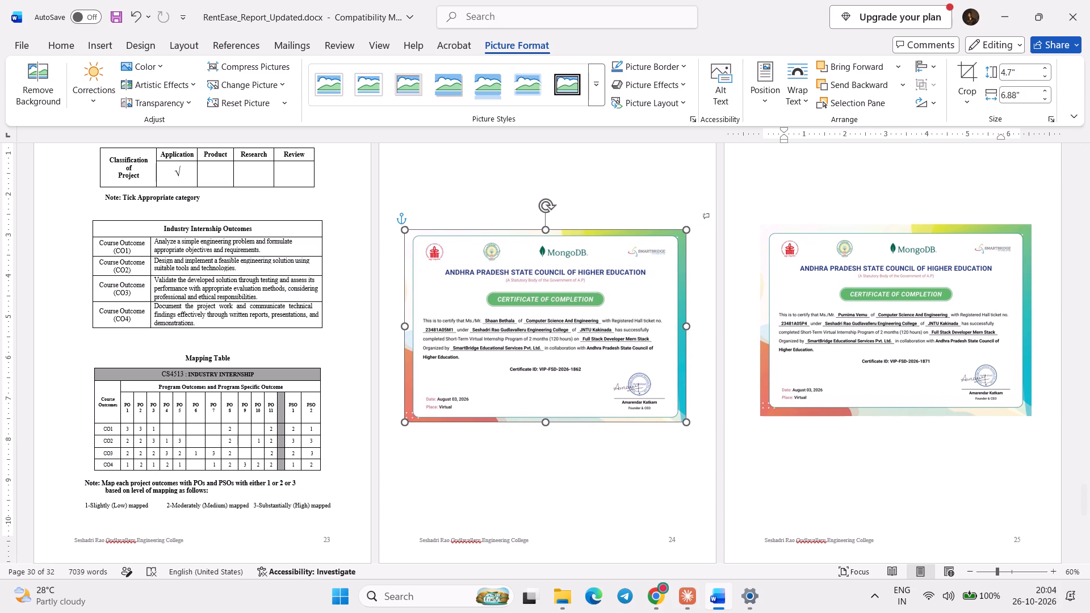
{"action": "left_click_drag", "start_coordinate": [549, 351], "coordinate": [549, 347]}
{"action": "left_click", "coordinate": [834, 184]}
Place the text cursor near the top of the blank page that follows the second certificate.
{"action": "scroll", "coordinate": [890, 353], "scroll_direction": "down", "scroll_amount": 3}
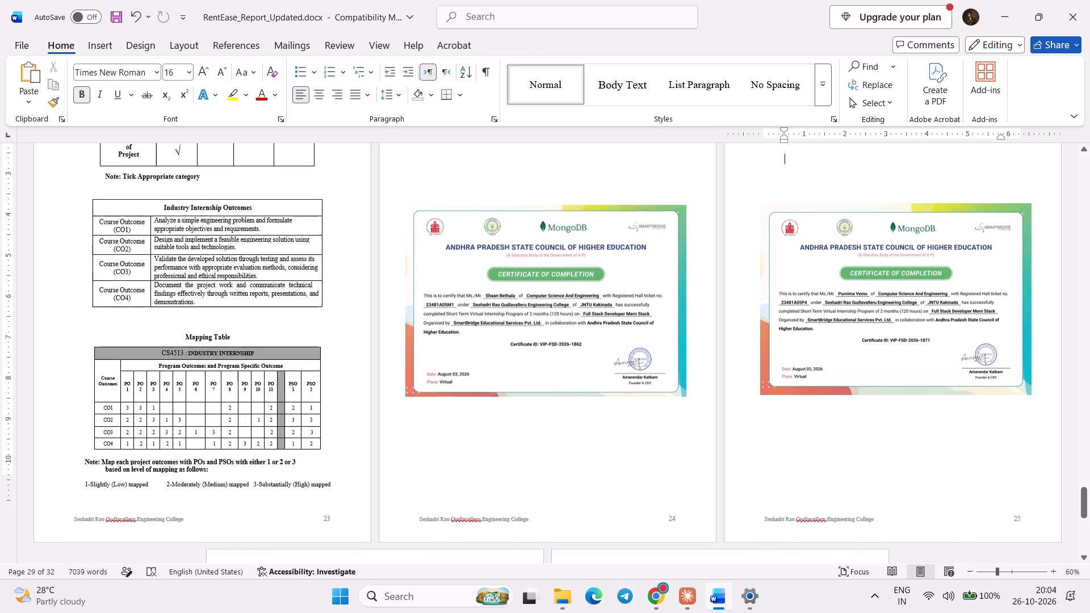
{"action": "scroll", "coordinate": [890, 353], "scroll_direction": "up", "scroll_amount": 1}
{"action": "scroll", "coordinate": [890, 353], "scroll_direction": "down", "scroll_amount": 10}
{"action": "scroll", "coordinate": [455, 471], "scroll_direction": "down", "scroll_amount": 5}
{"action": "left_click", "coordinate": [328, 414]}
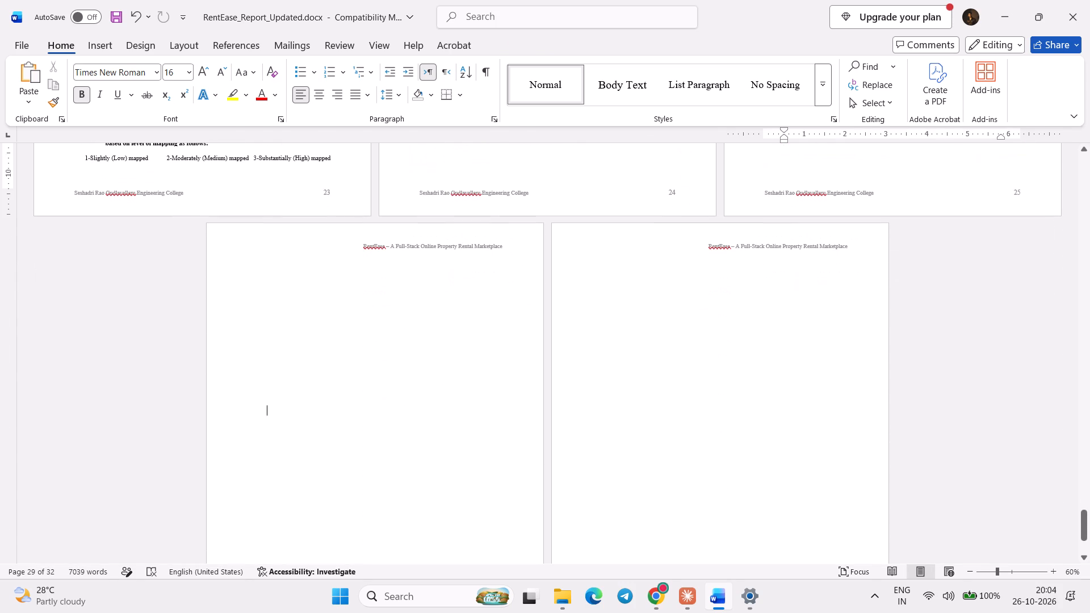
{"action": "left_click", "coordinate": [296, 324]}
{"action": "left_click", "coordinate": [269, 297]}
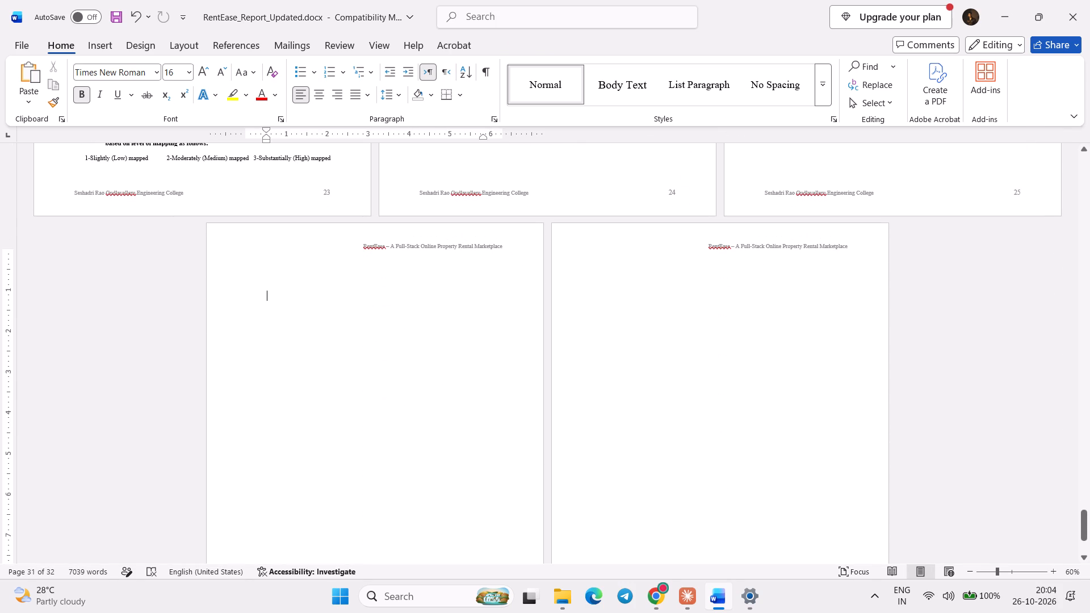
{"action": "left_click", "coordinate": [250, 415]}
{"action": "left_click", "coordinate": [285, 335]}
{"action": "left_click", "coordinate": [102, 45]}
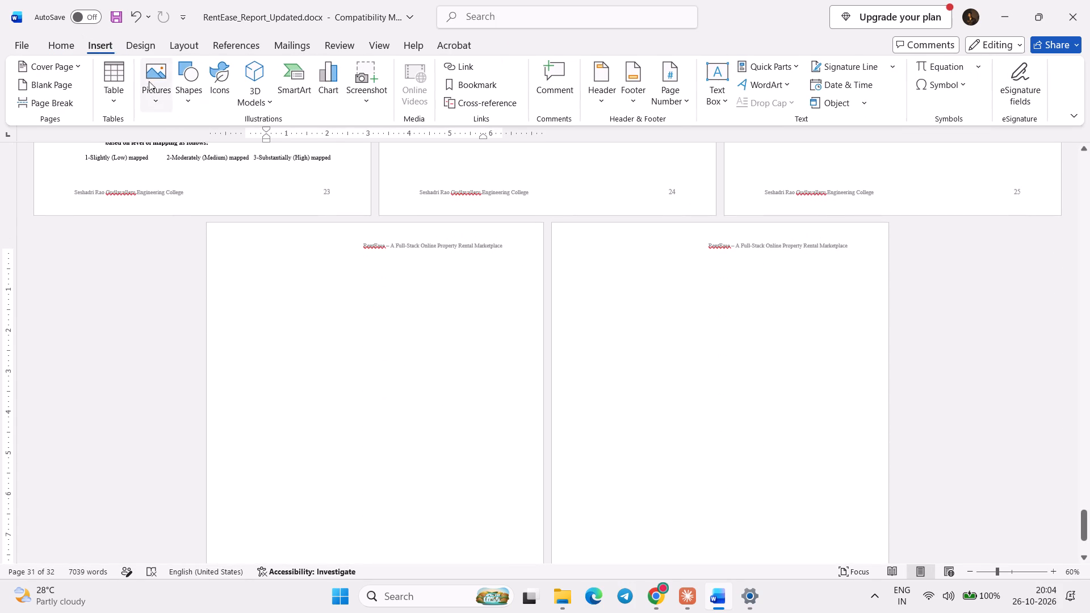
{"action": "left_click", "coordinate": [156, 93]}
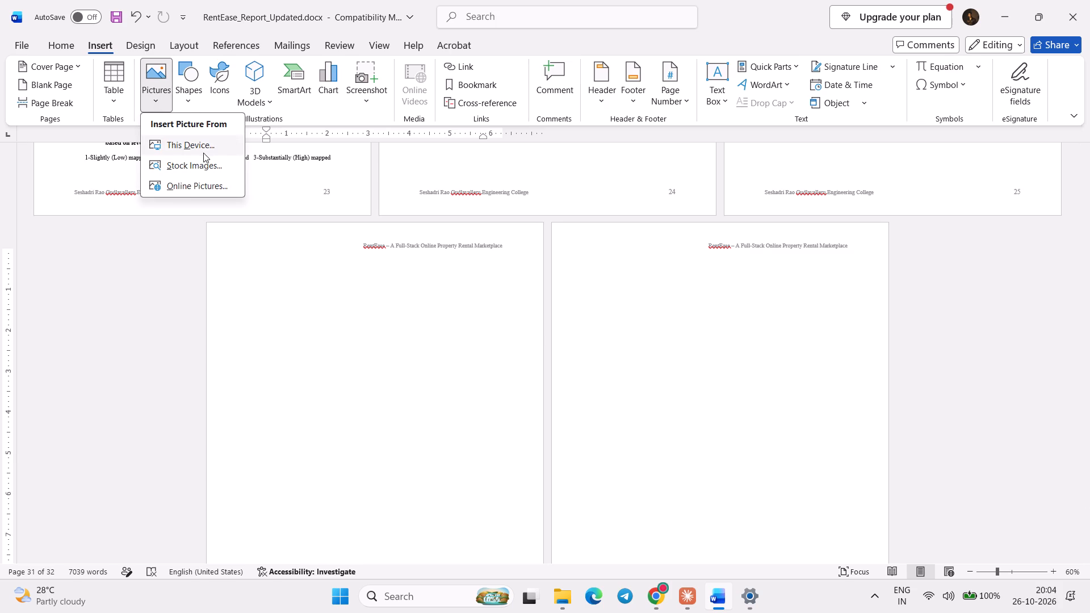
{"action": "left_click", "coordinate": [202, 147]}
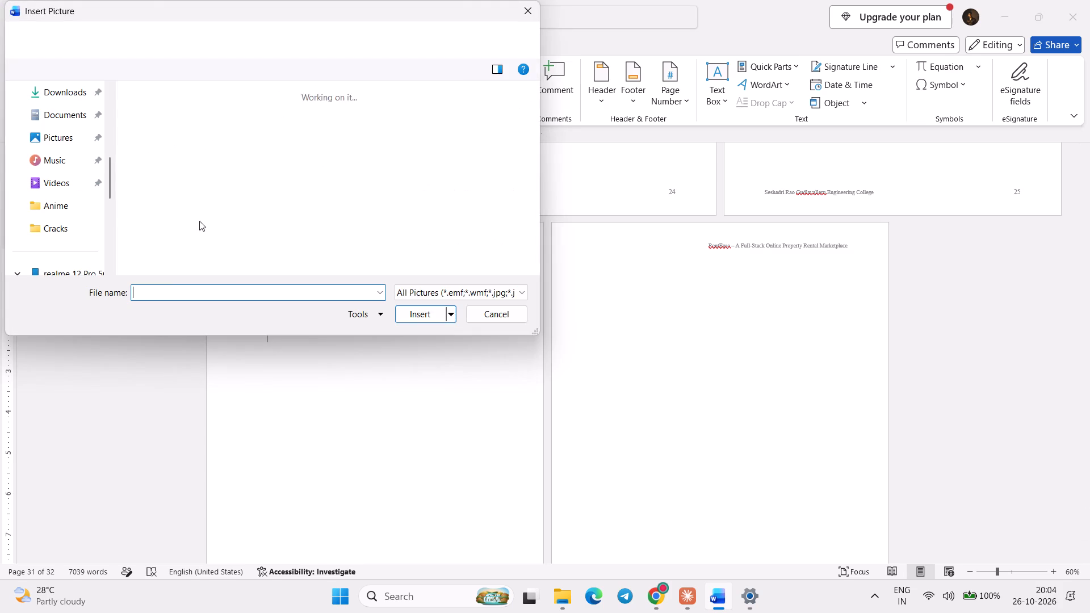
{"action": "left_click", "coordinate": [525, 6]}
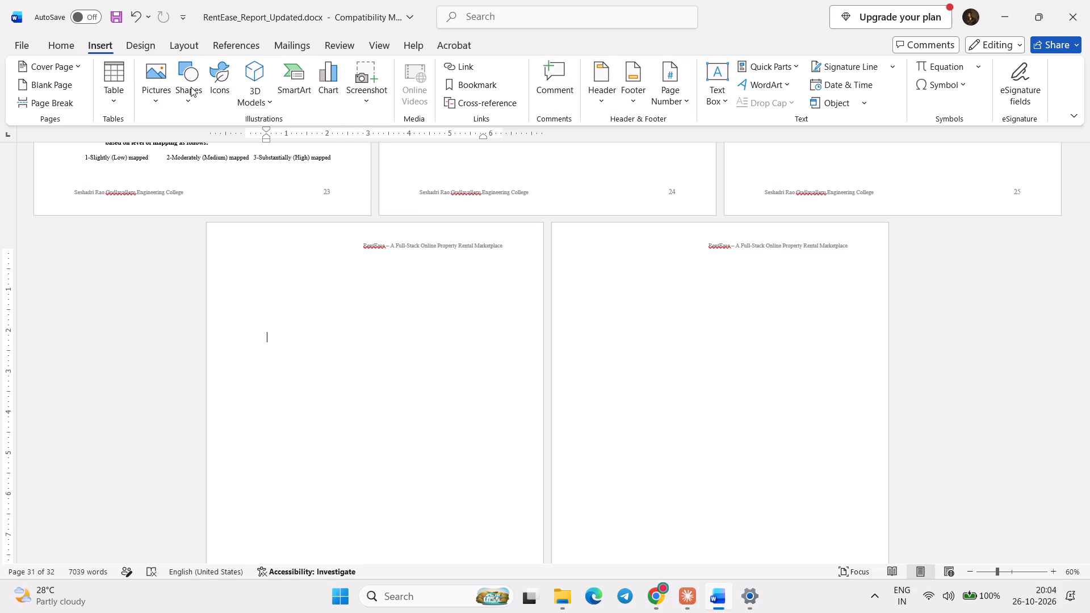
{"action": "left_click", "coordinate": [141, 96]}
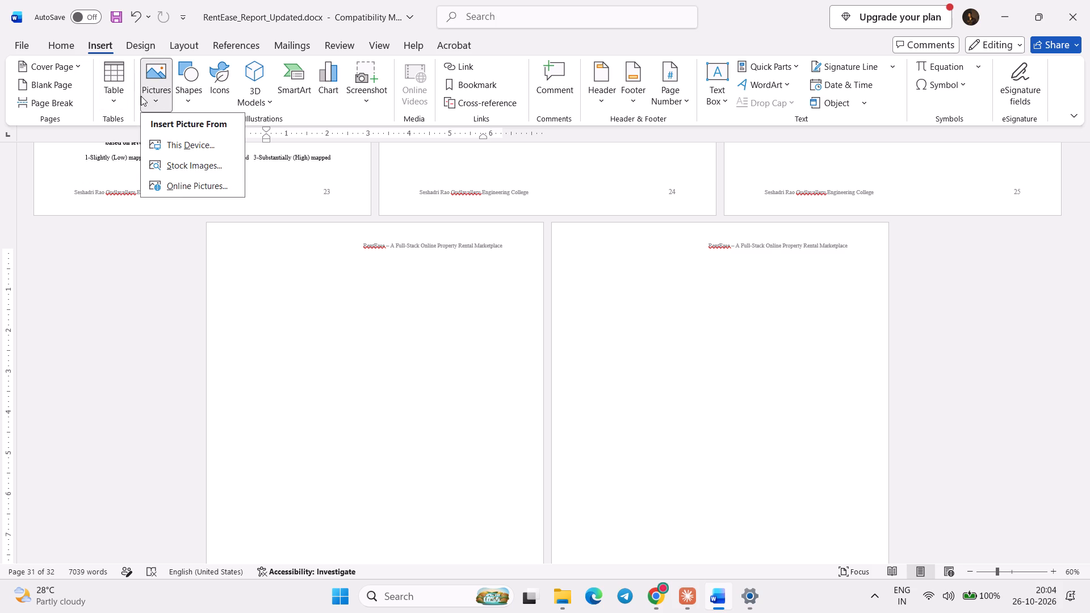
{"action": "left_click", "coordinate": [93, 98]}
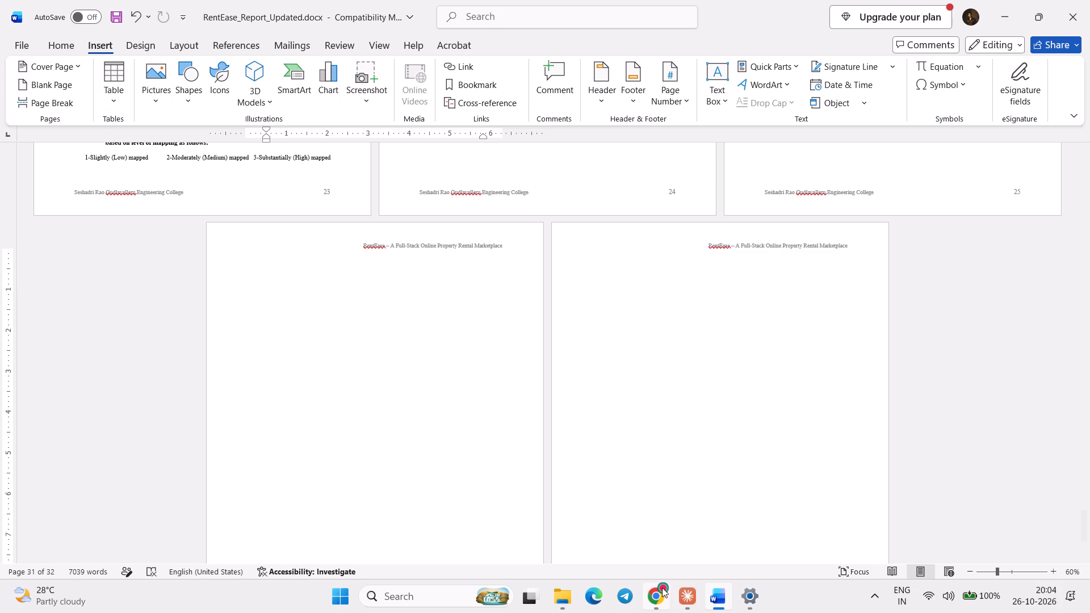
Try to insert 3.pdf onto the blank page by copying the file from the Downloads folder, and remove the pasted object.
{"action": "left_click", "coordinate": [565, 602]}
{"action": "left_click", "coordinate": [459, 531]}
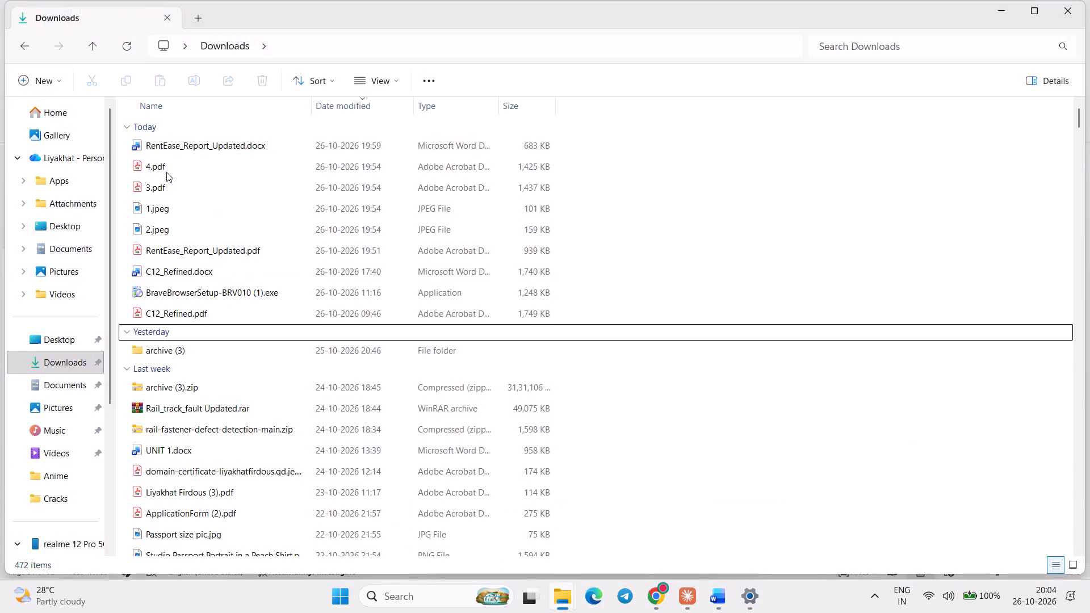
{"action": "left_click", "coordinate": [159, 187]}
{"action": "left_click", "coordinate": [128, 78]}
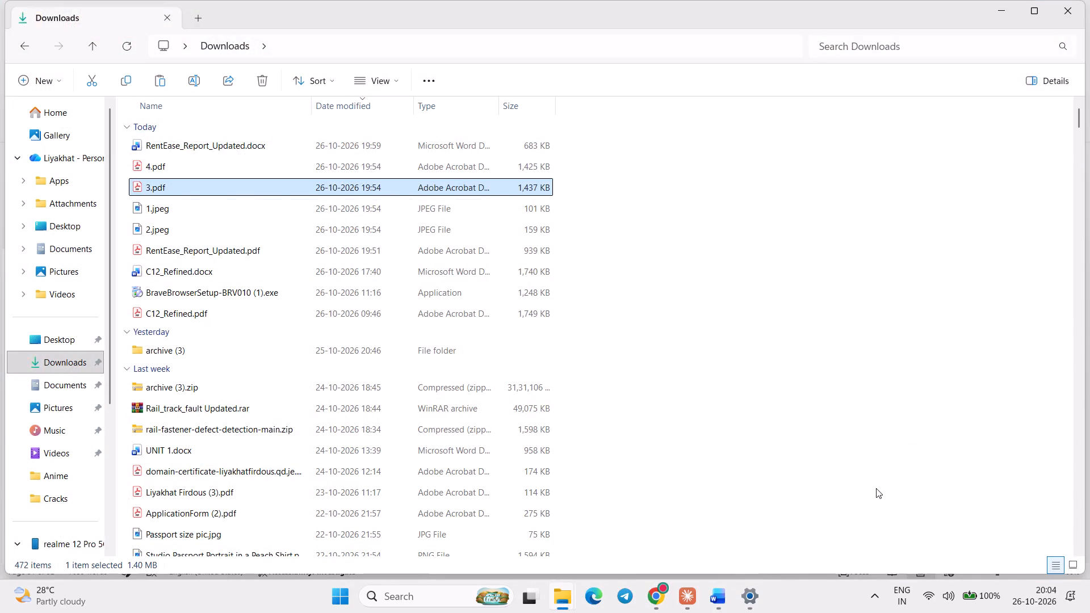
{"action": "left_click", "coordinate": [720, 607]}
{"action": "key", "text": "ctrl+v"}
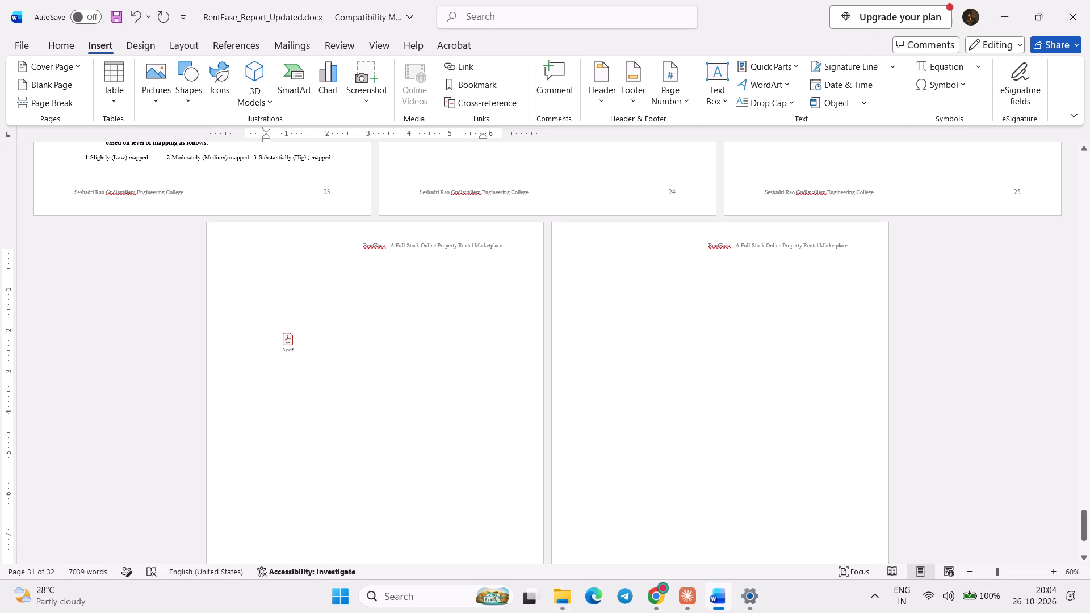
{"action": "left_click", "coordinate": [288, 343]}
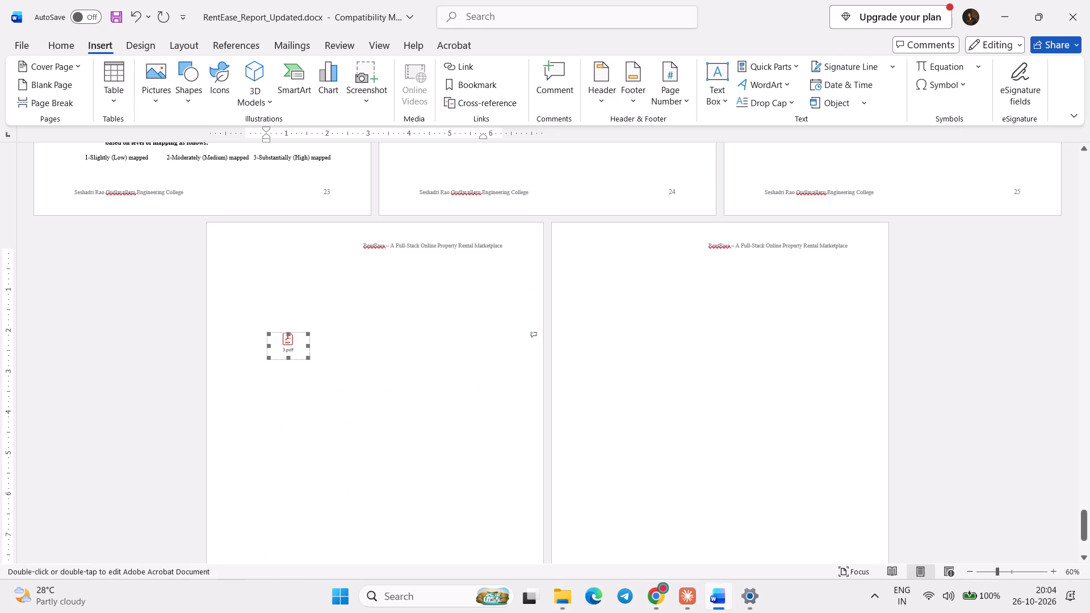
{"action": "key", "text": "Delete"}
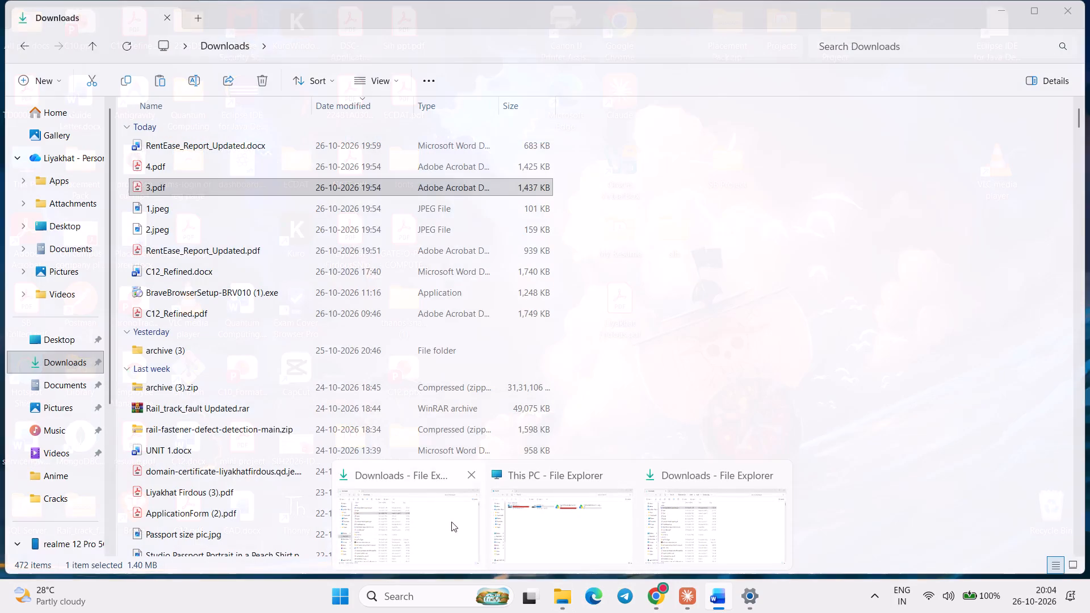
Open 3.pdf from the Downloads folder in Acrobat at full window size and capture a snip of the whole certificate.
{"action": "left_click", "coordinate": [451, 522]}
{"action": "double_click", "coordinate": [157, 183]}
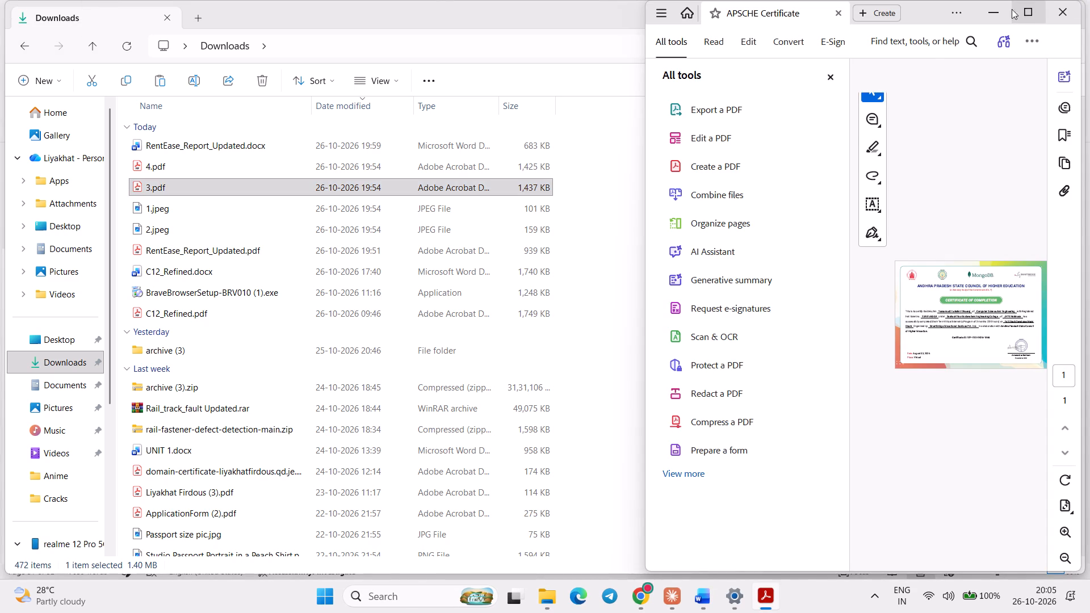
{"action": "left_click", "coordinate": [1035, 8]}
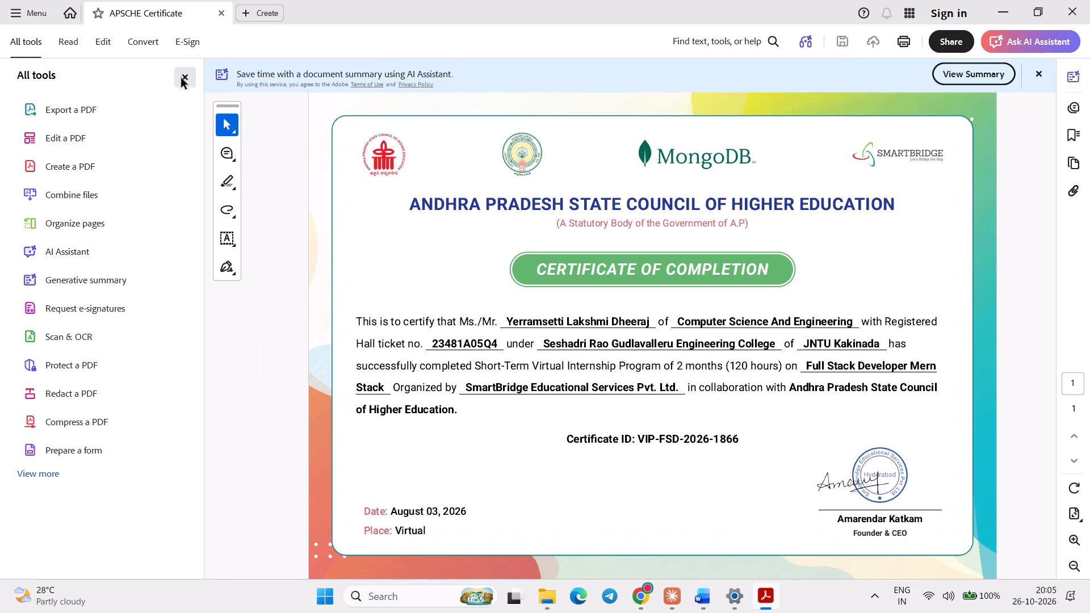
{"action": "left_click", "coordinate": [181, 78]}
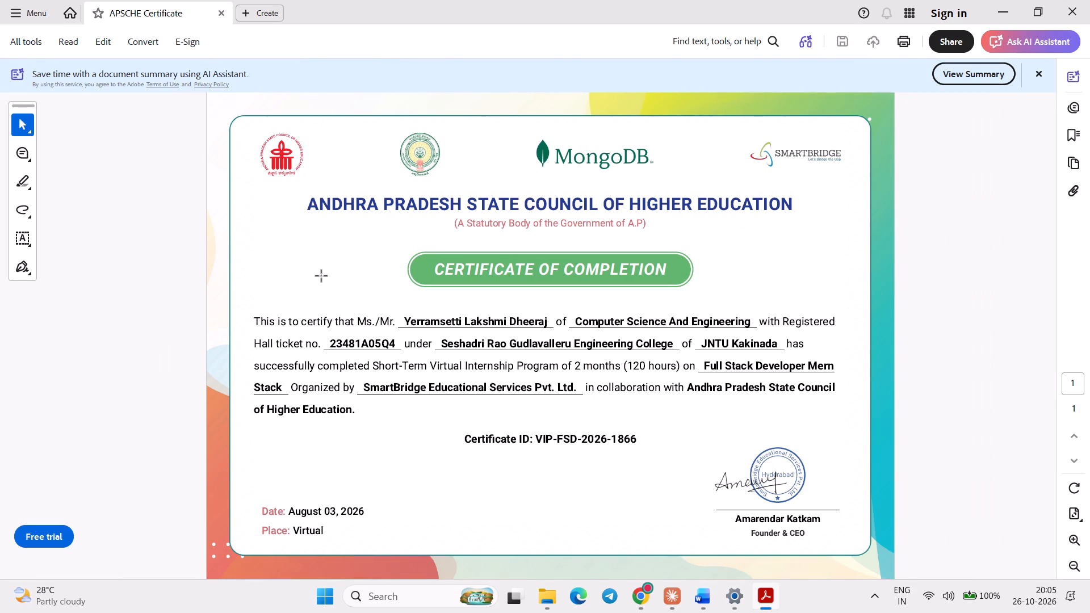
{"action": "key", "text": "shift+super+s"}
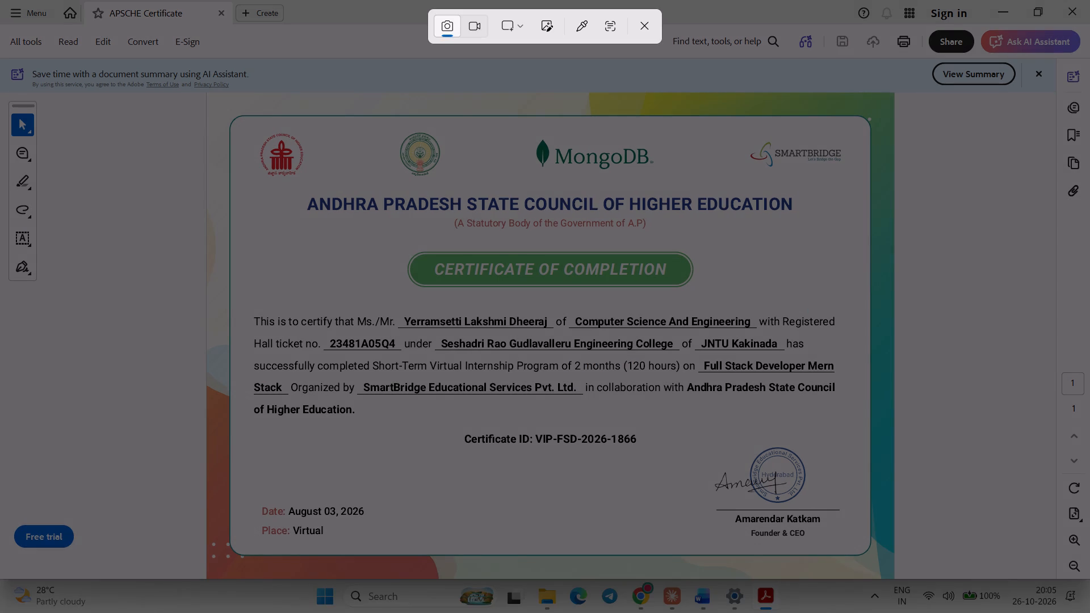
{"action": "left_click_drag", "start_coordinate": [206, 93], "coordinate": [905, 578]}
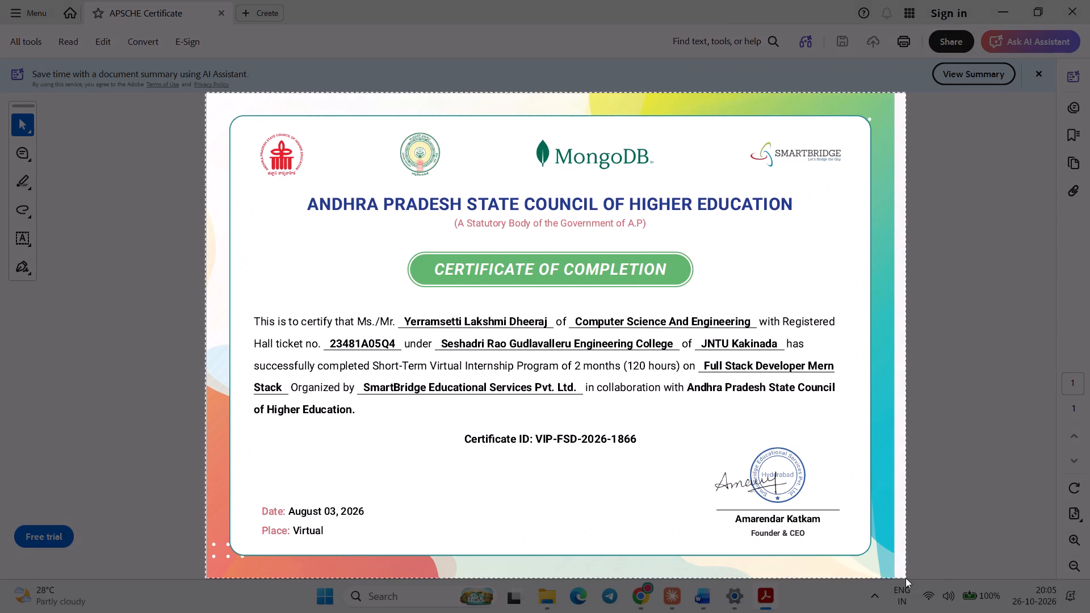
{"action": "left_click_drag", "start_coordinate": [905, 578], "coordinate": [894, 578]}
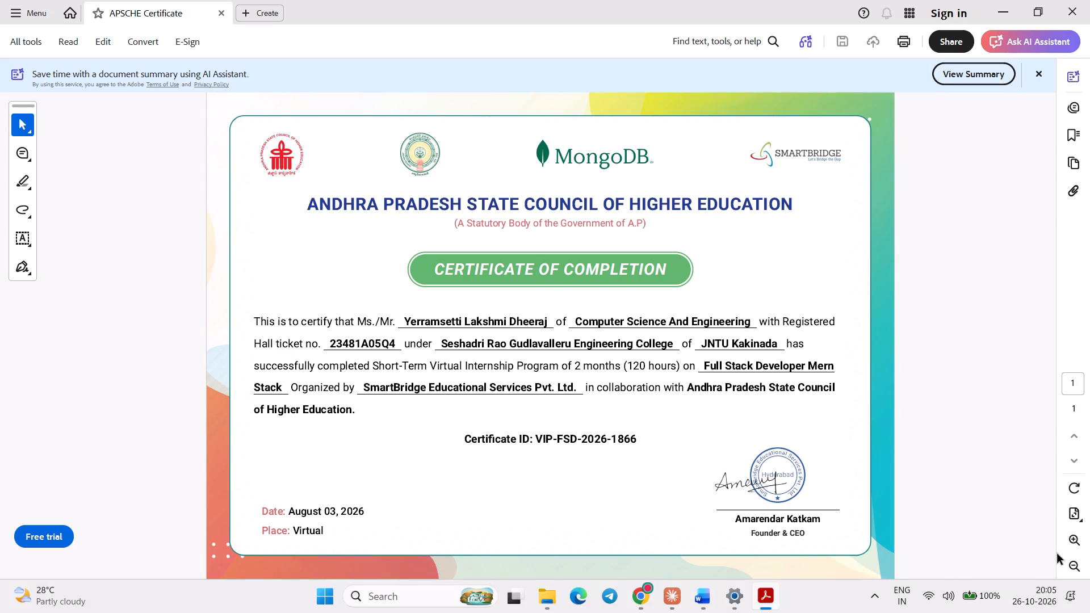
Switch to Word, paste the captured third certificate onto the blank page, and change its text wrapping to a floating layout.
{"action": "left_click", "coordinate": [697, 523]}
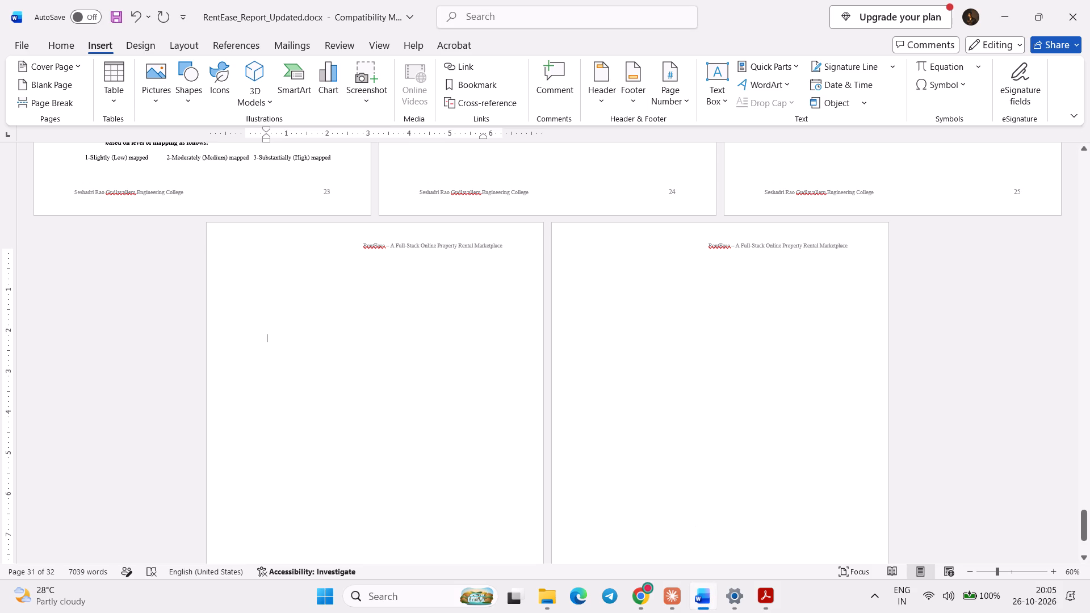
{"action": "key", "text": "ctrl+v"}
{"action": "left_click_drag", "start_coordinate": [398, 390], "coordinate": [369, 387]}
{"action": "right_click", "coordinate": [369, 387]}
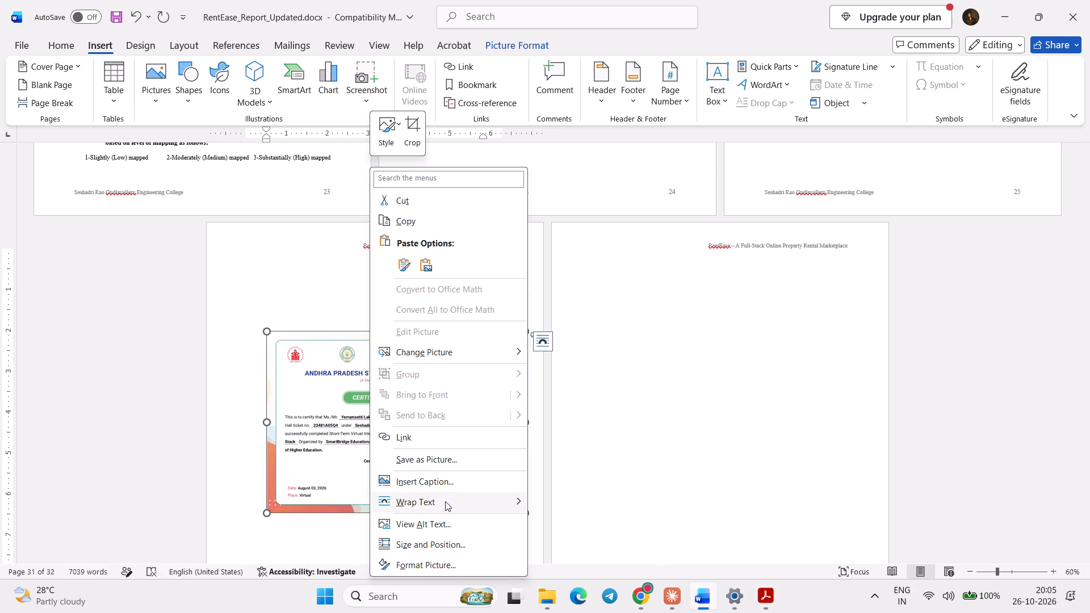
{"action": "left_click", "coordinate": [577, 363]}
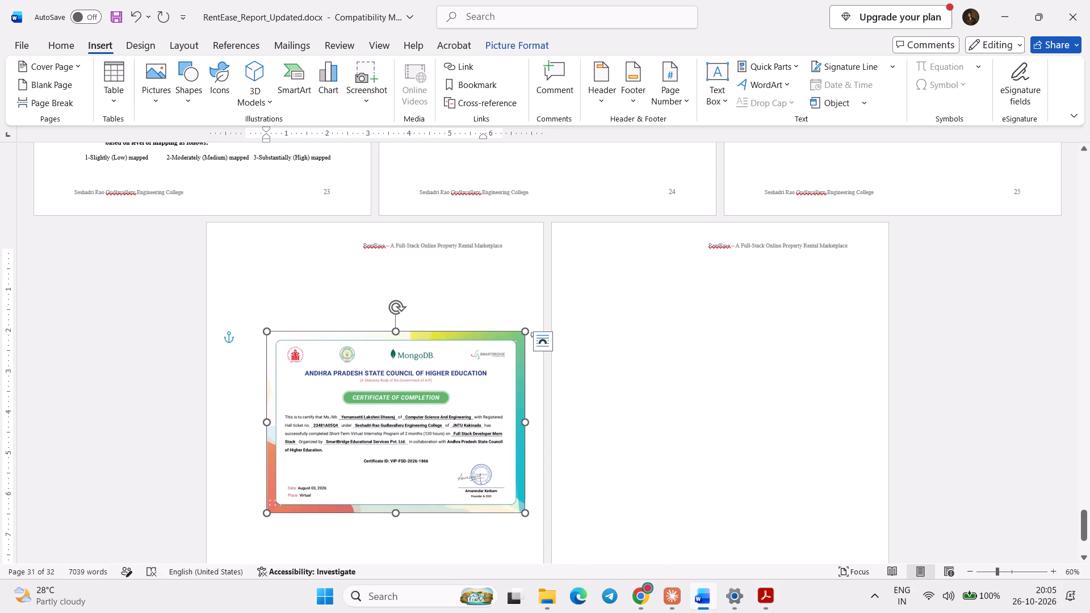
Enlarge the third certificate picture slightly and move it so it sits roughly centred across its page.
{"action": "left_click_drag", "start_coordinate": [442, 403], "coordinate": [414, 430]}
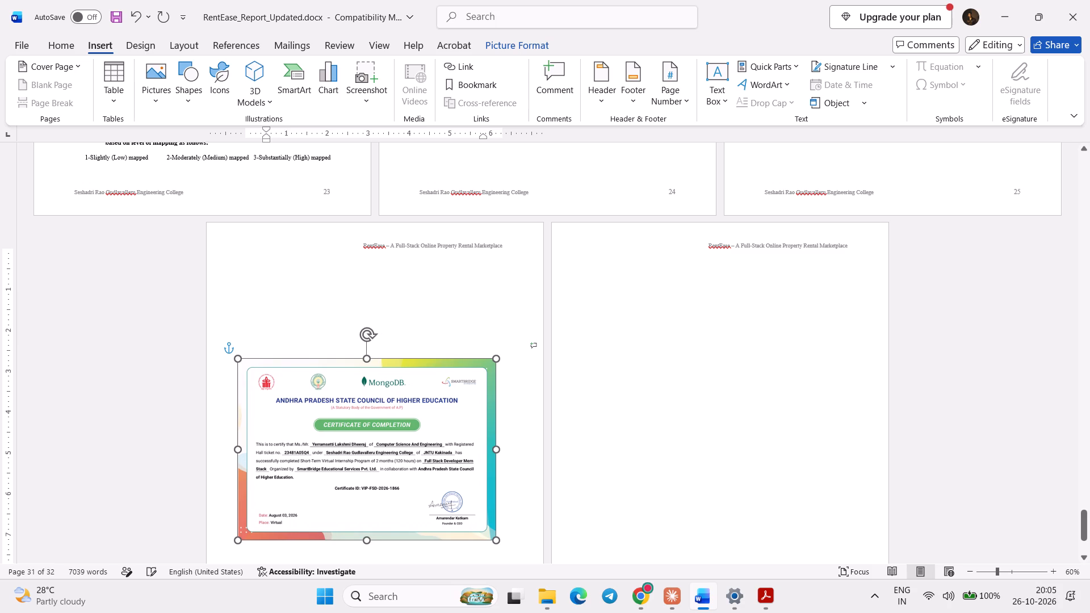
{"action": "left_click_drag", "start_coordinate": [414, 430], "coordinate": [421, 422]}
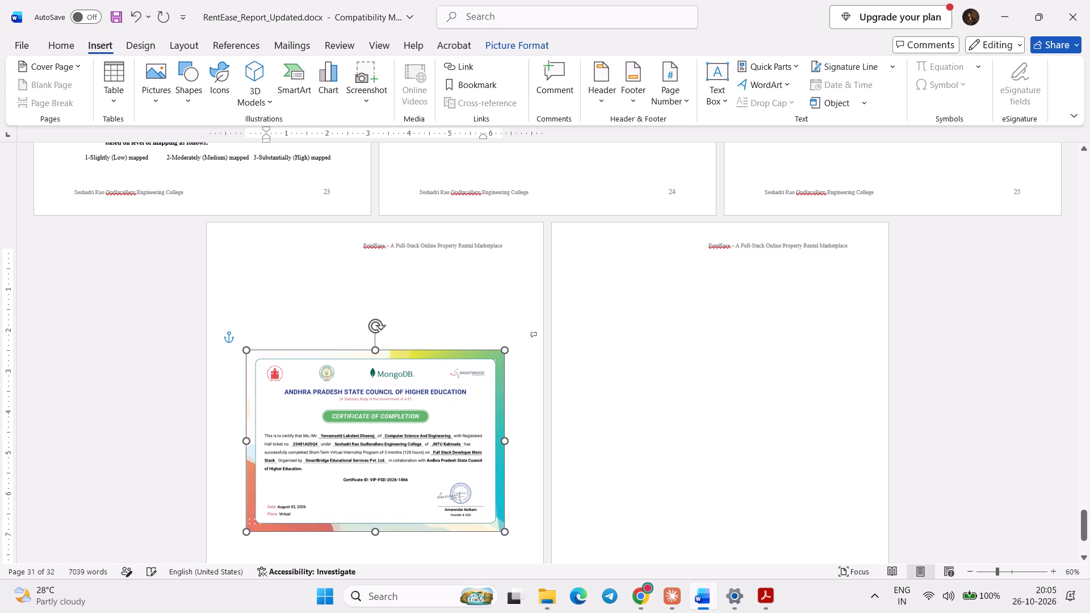
{"action": "scroll", "coordinate": [493, 404], "scroll_direction": "up", "scroll_amount": 8}
{"action": "scroll", "coordinate": [493, 404], "scroll_direction": "down", "scroll_amount": 5}
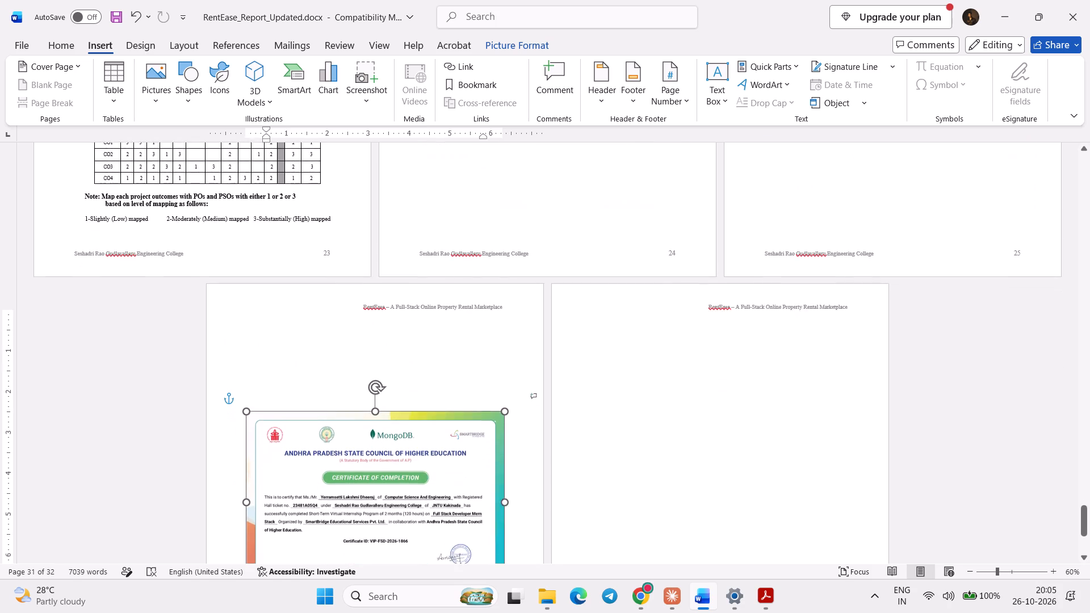
{"action": "scroll", "coordinate": [492, 405], "scroll_direction": "down", "scroll_amount": 5}
{"action": "left_click", "coordinate": [508, 492]}
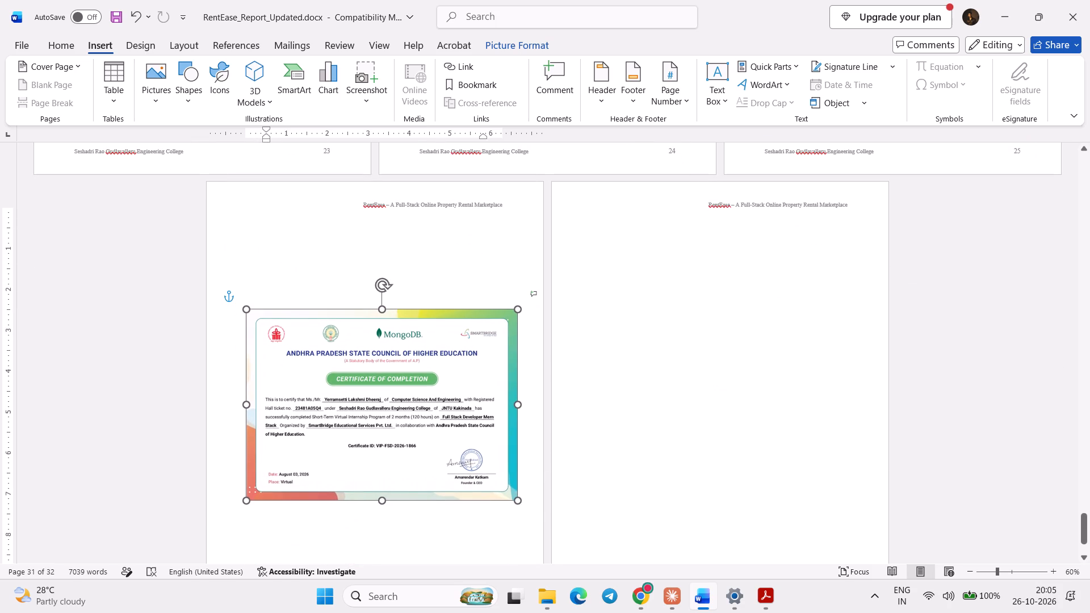
{"action": "left_click_drag", "start_coordinate": [451, 432], "coordinate": [438, 446]}
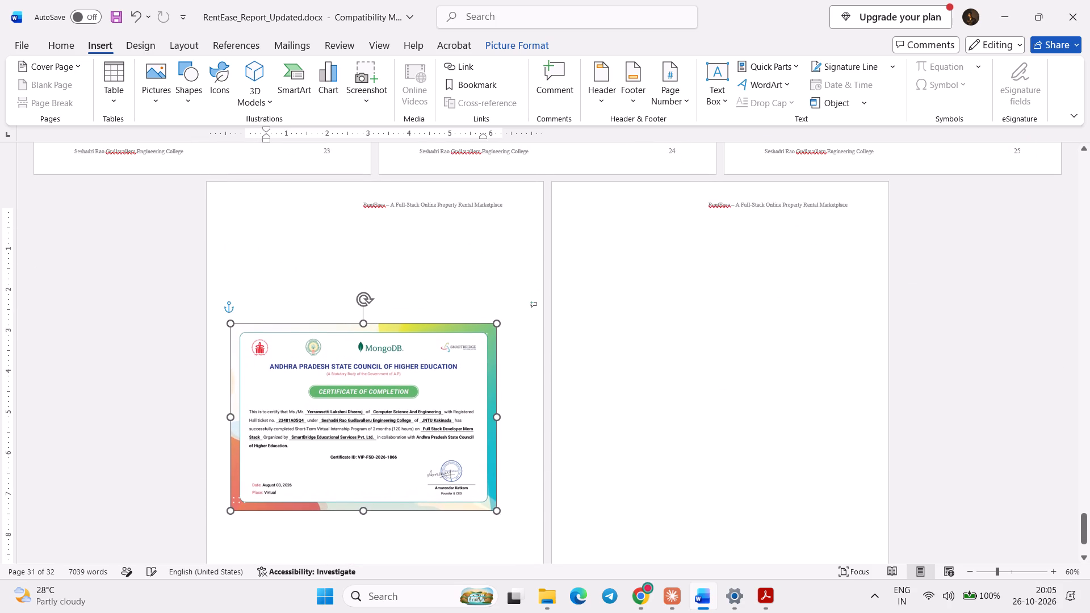
{"action": "left_click_drag", "start_coordinate": [438, 446], "coordinate": [448, 439]}
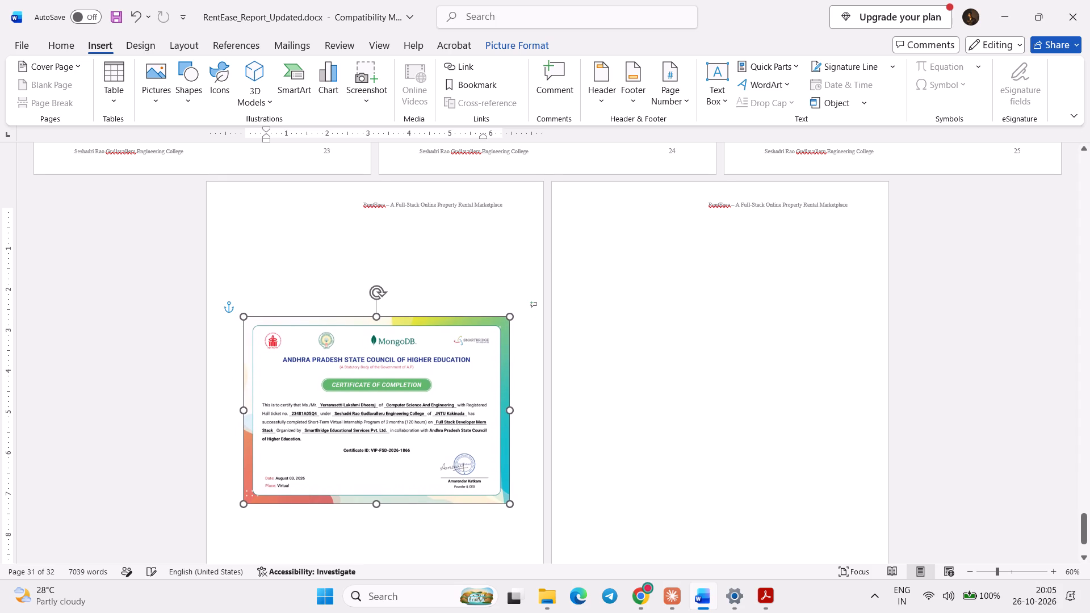
{"action": "left_click_drag", "start_coordinate": [448, 439], "coordinate": [448, 439]}
With the pages shown side by side at 30% zoom, move the third certificate picture slightly down to match the other certificates' placement.
{"action": "scroll", "coordinate": [658, 439], "scroll_direction": "down", "scroll_amount": 3, "text": "ctrl"}
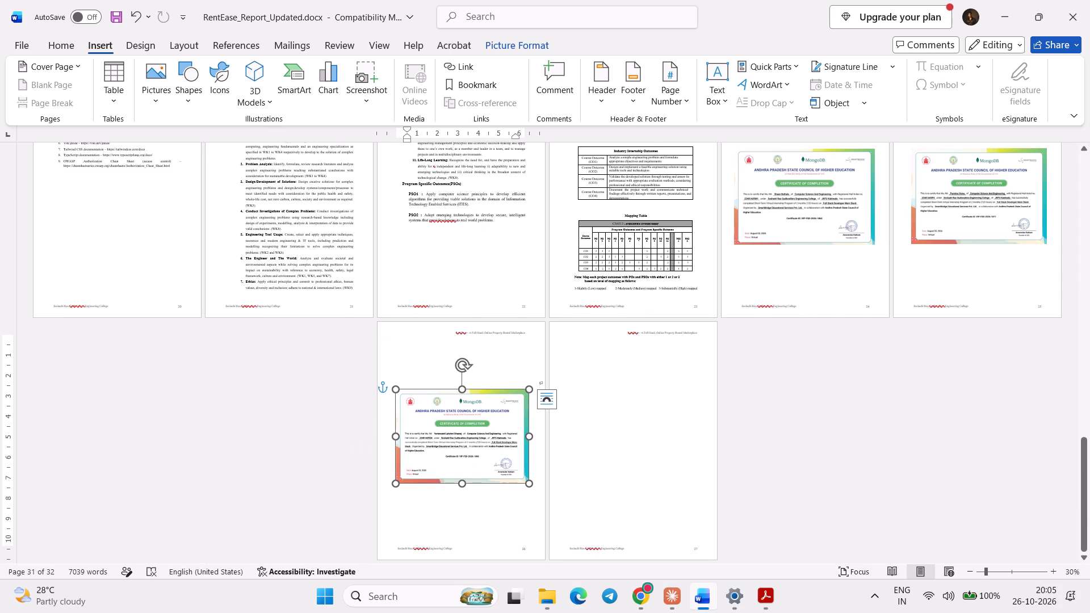
{"action": "scroll", "coordinate": [586, 455], "scroll_direction": "up", "scroll_amount": 4}
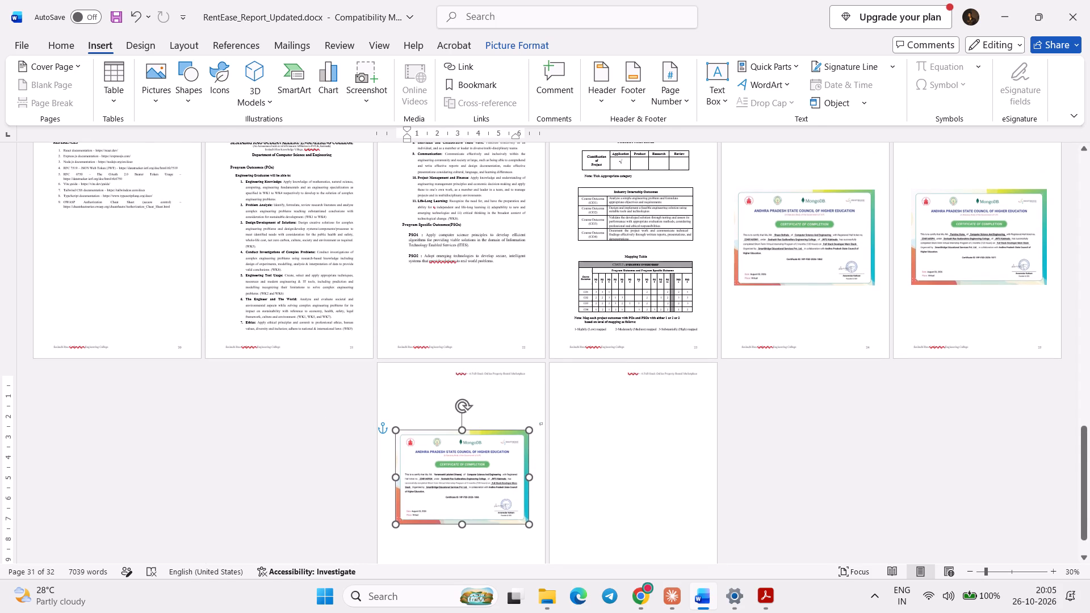
{"action": "scroll", "coordinate": [586, 455], "scroll_direction": "down", "scroll_amount": 1}
{"action": "left_click_drag", "start_coordinate": [479, 461], "coordinate": [480, 473]}
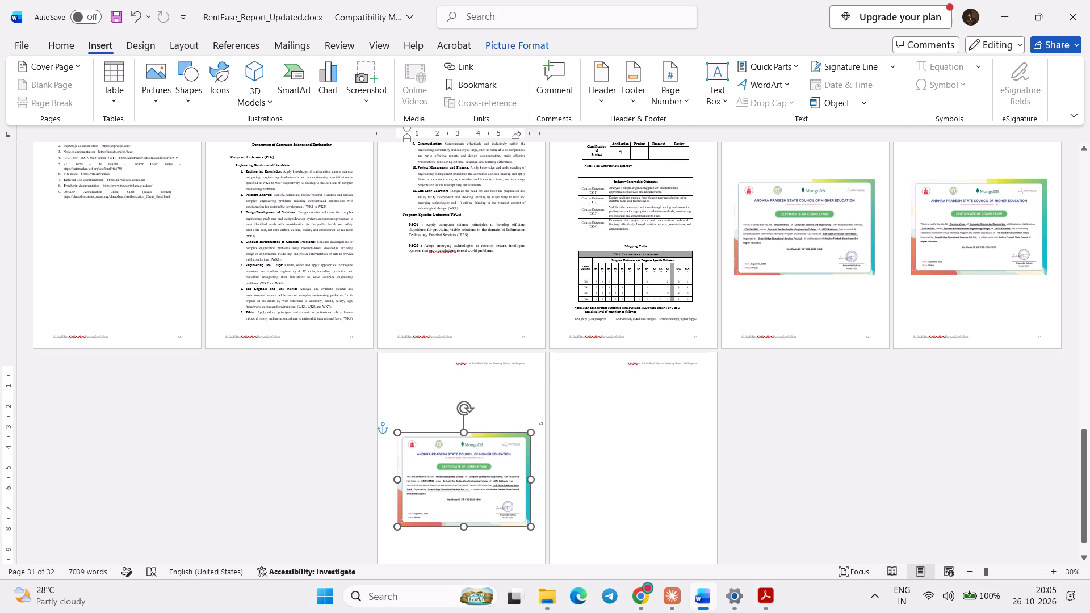
{"action": "left_click_drag", "start_coordinate": [480, 473], "coordinate": [482, 472]}
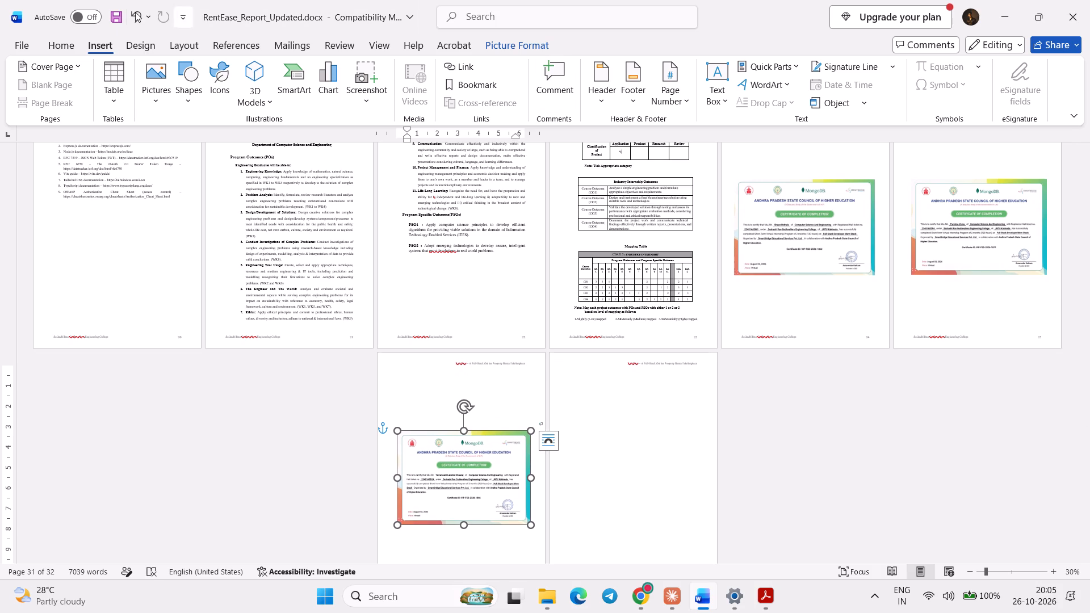
Close the third certificate, open 4.pdf from the Downloads folder in Acrobat, and capture a snip of the whole certificate.
{"action": "key", "text": "alt+Tab"}
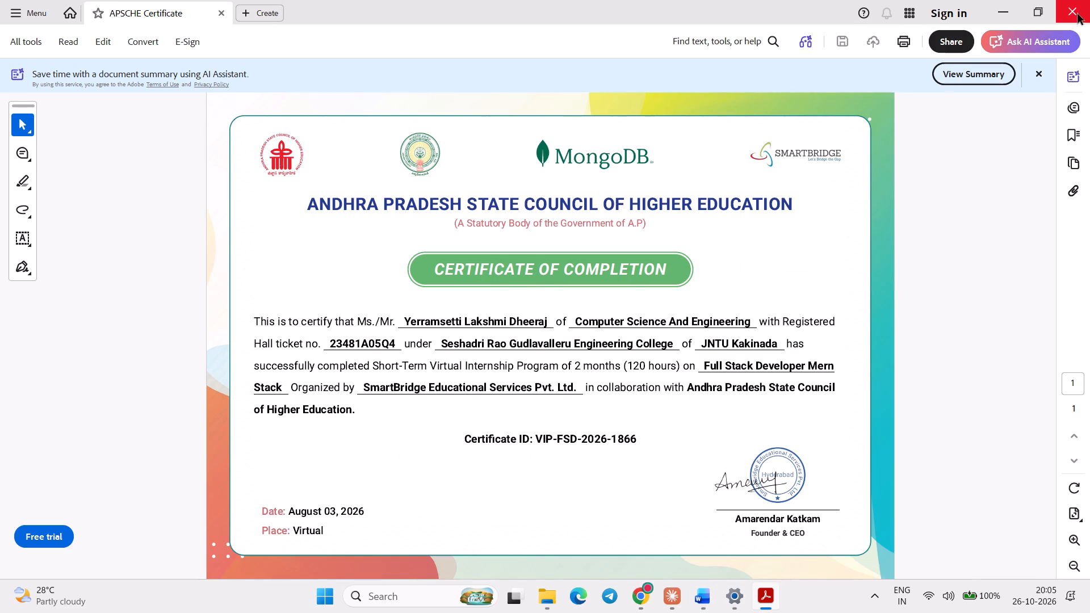
{"action": "left_click", "coordinate": [1089, 5]}
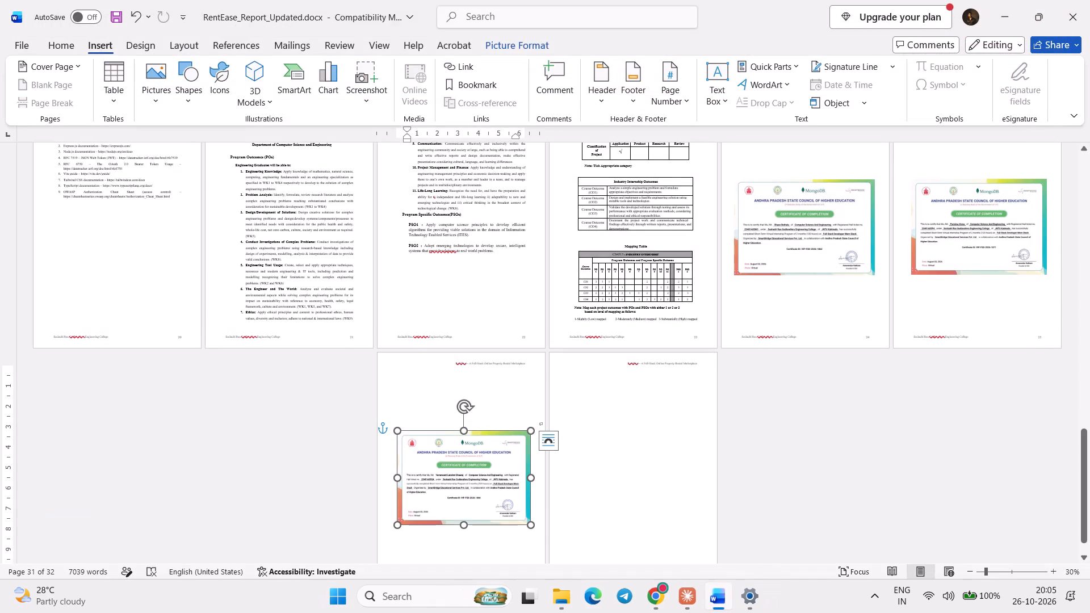
{"action": "key", "text": "alt+Tab"}
{"action": "triple_click", "coordinate": [144, 167]}
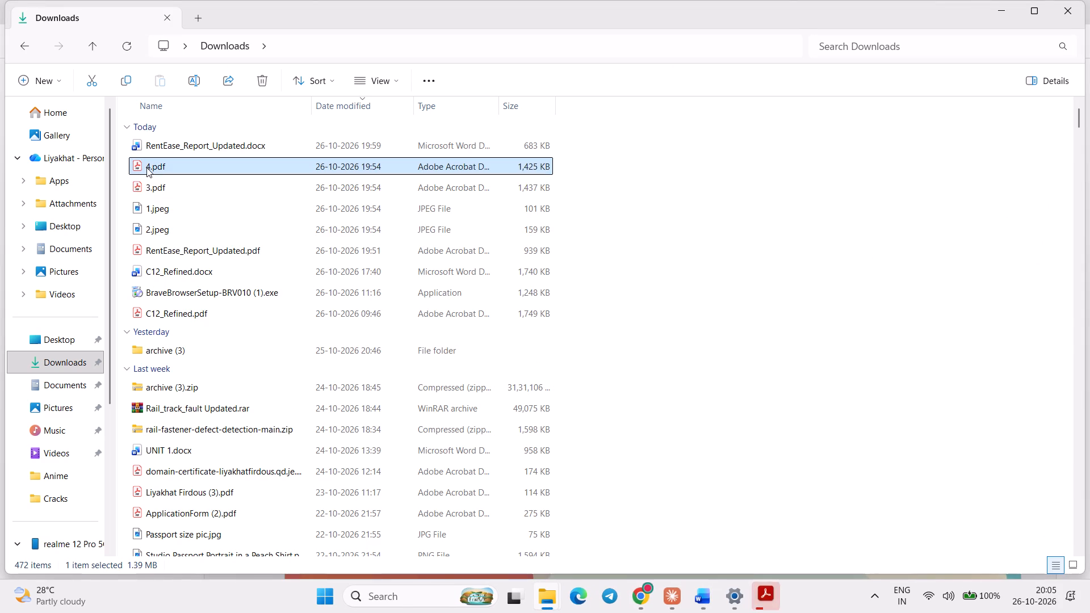
{"action": "left_click", "coordinate": [773, 592]}
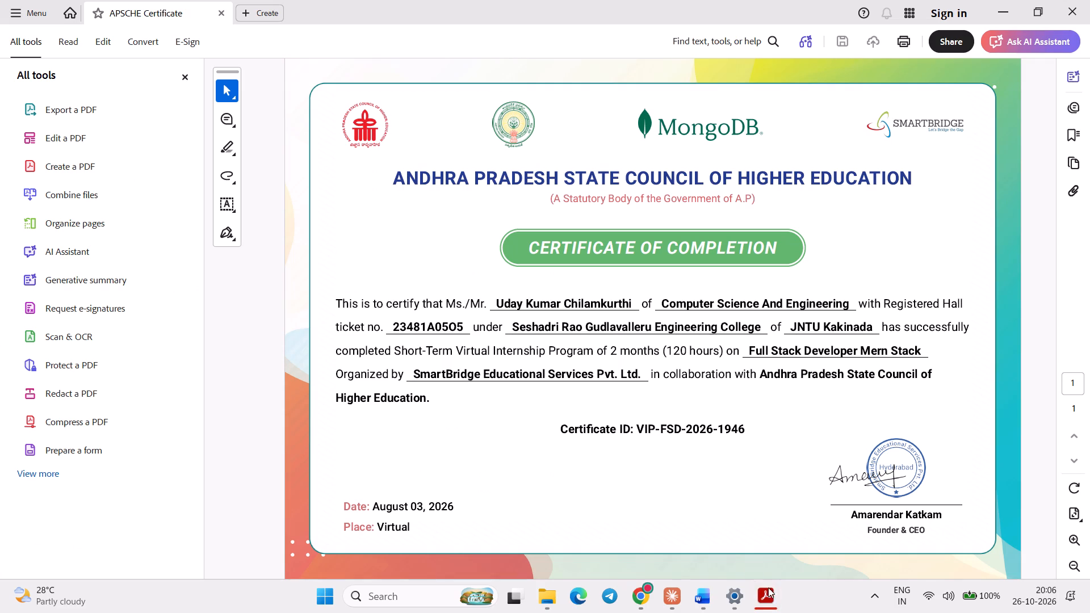
{"action": "key", "text": "shift+super+s"}
{"action": "left_click_drag", "start_coordinate": [284, 59], "coordinate": [287, 64]}
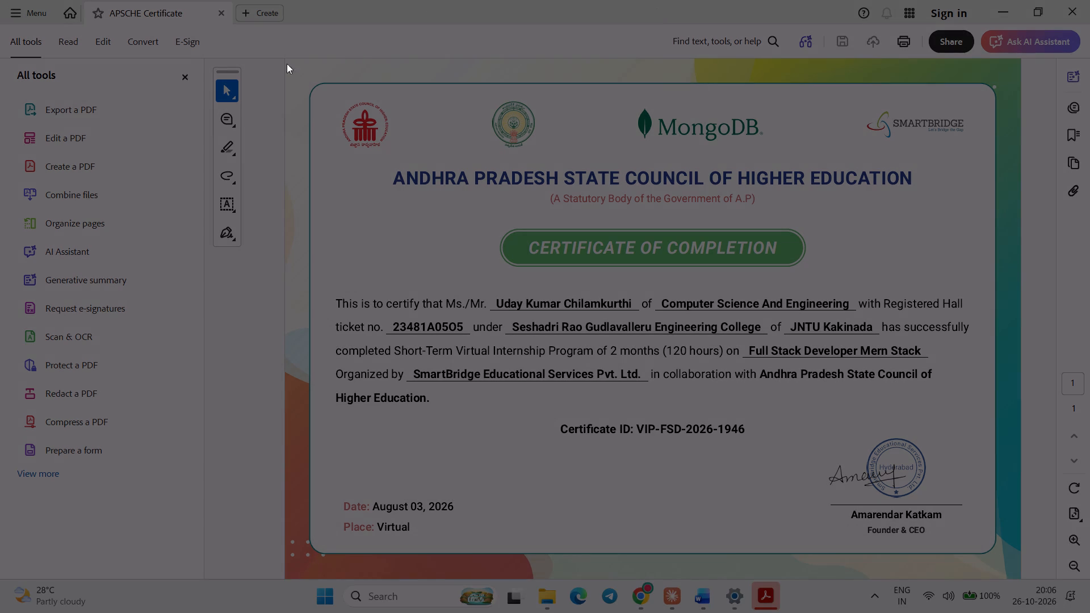
{"action": "left_click_drag", "start_coordinate": [287, 64], "coordinate": [1020, 581]}
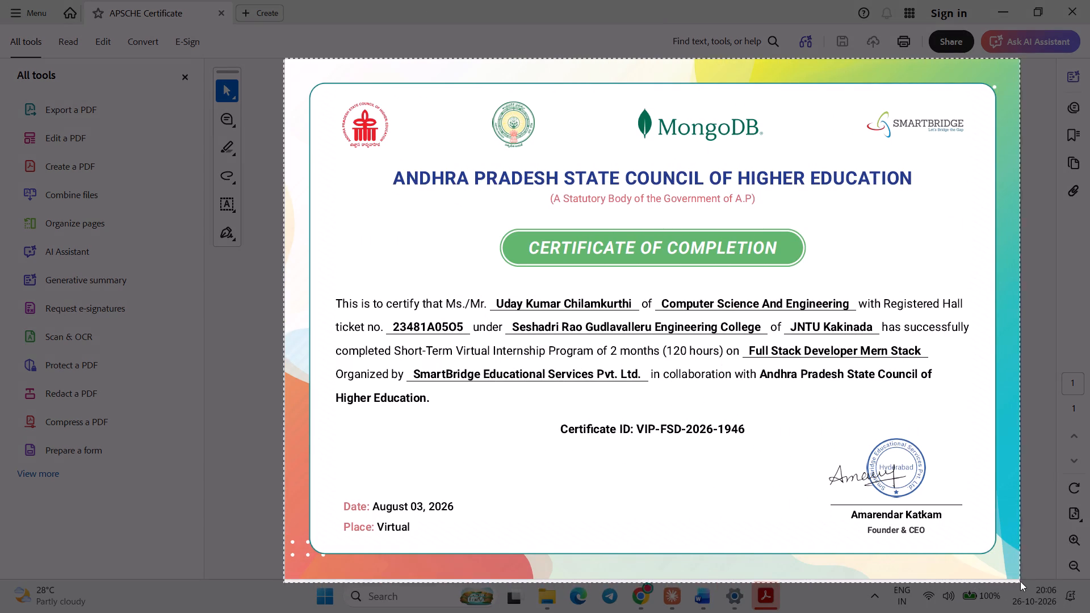
{"action": "left_click_drag", "start_coordinate": [1020, 581], "coordinate": [1021, 580]}
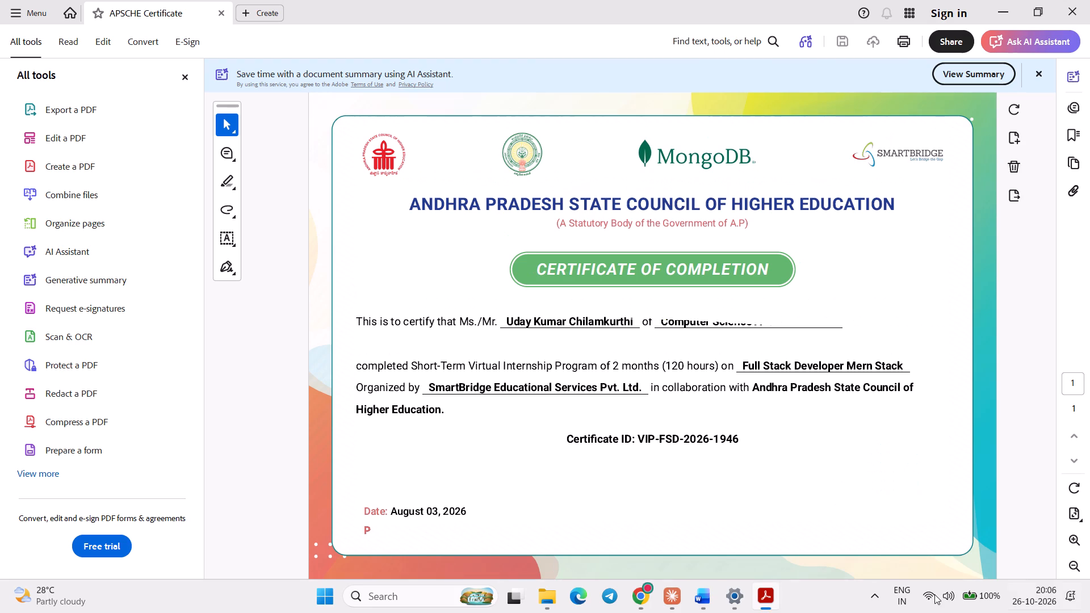
Switch to Word, paste the captured fourth certificate onto the blank last page, and set its text wrapping to Square.
{"action": "left_click", "coordinate": [698, 592]}
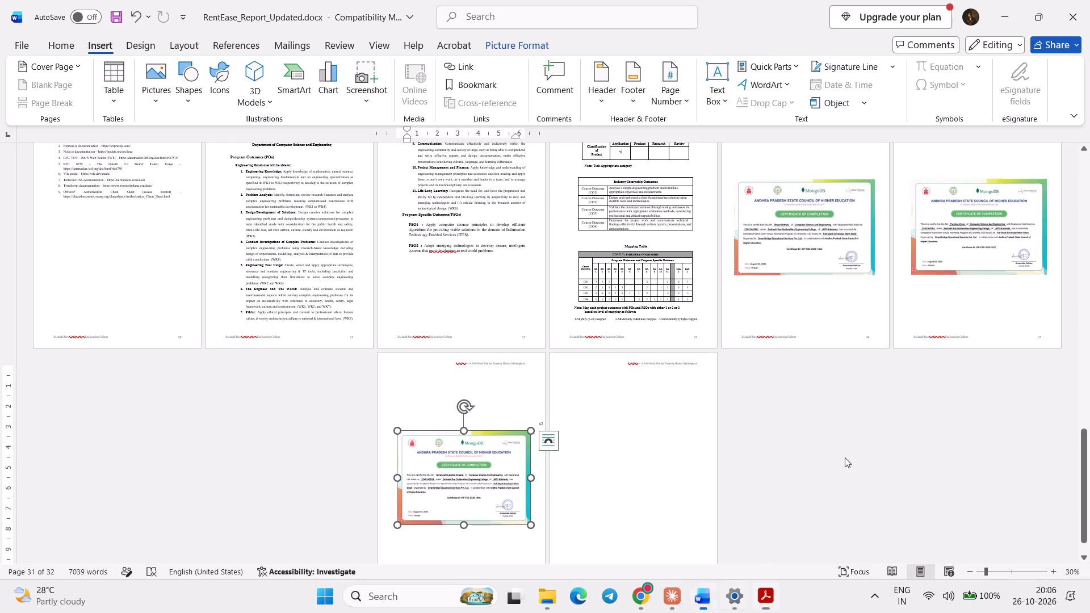
{"action": "left_click", "coordinate": [623, 471]}
{"action": "key", "text": "ctrl+v"}
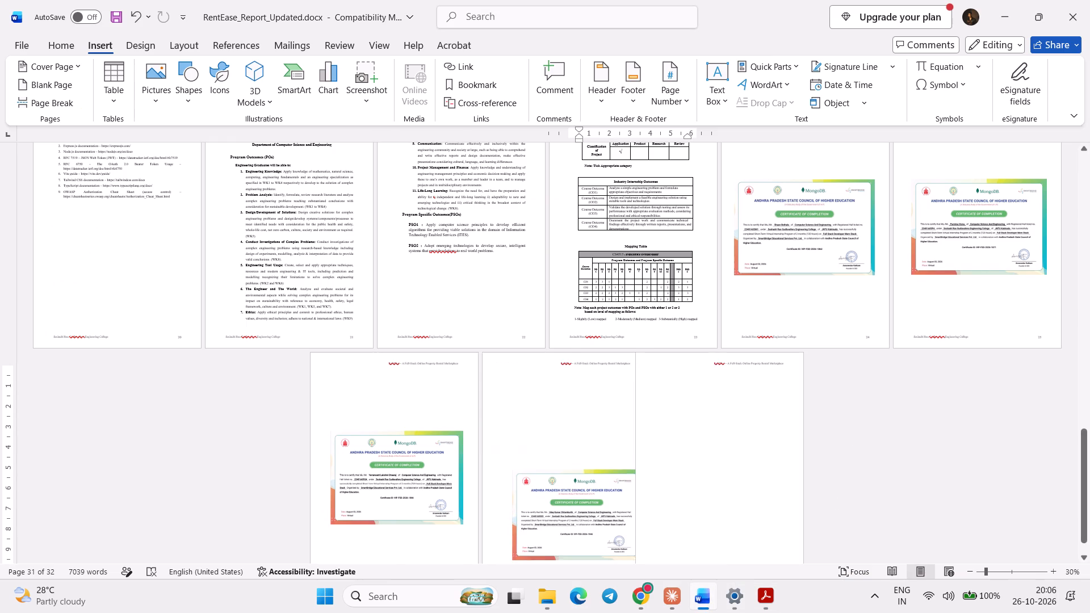
{"action": "left_click_drag", "start_coordinate": [563, 506], "coordinate": [550, 469]}
{"action": "left_click_drag", "start_coordinate": [540, 494], "coordinate": [532, 467]}
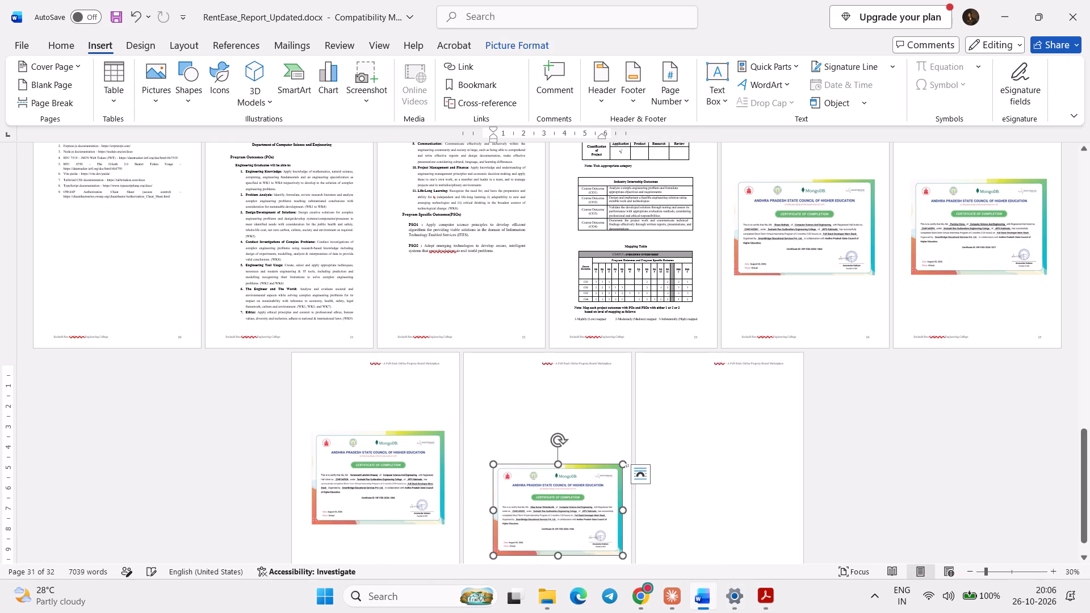
{"action": "left_click_drag", "start_coordinate": [532, 467], "coordinate": [527, 438]}
{"action": "right_click", "coordinate": [568, 463]}
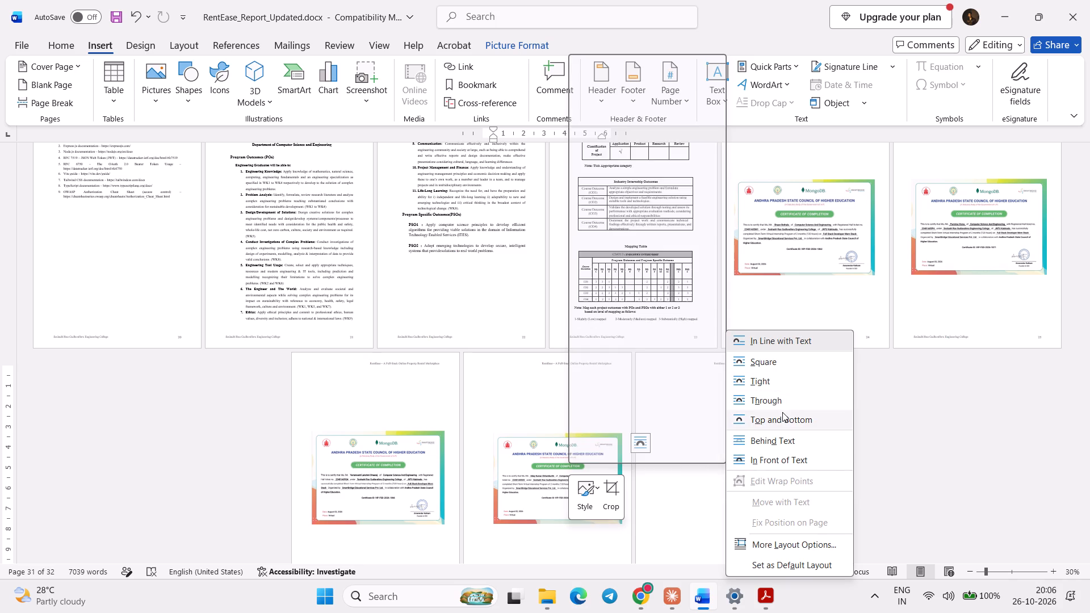
{"action": "left_click", "coordinate": [772, 364]}
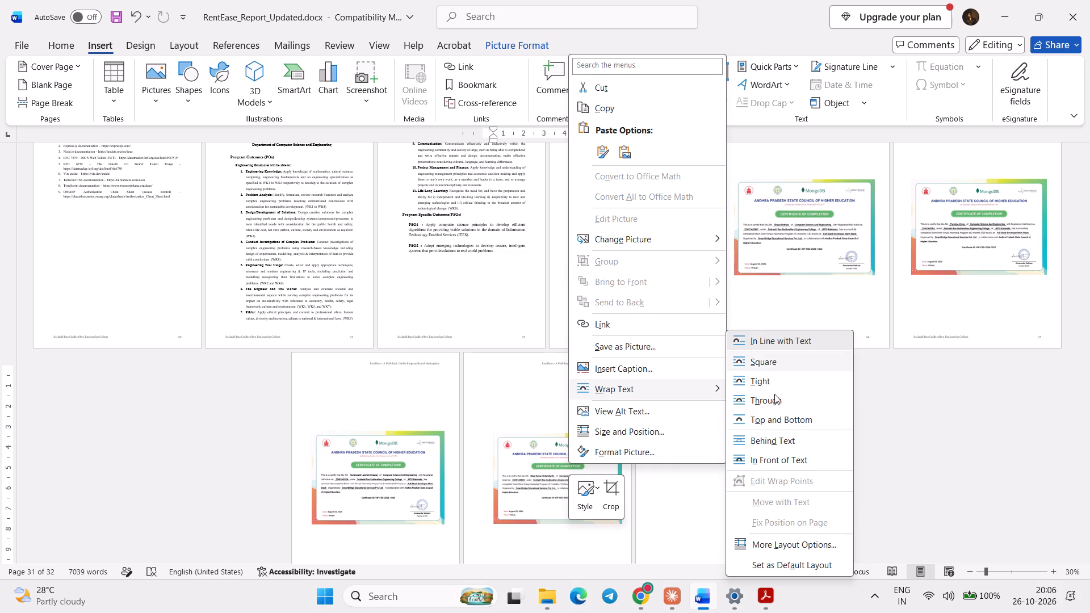
{"action": "left_click_drag", "start_coordinate": [640, 468], "coordinate": [611, 473]}
{"action": "left_click", "coordinate": [635, 476]}
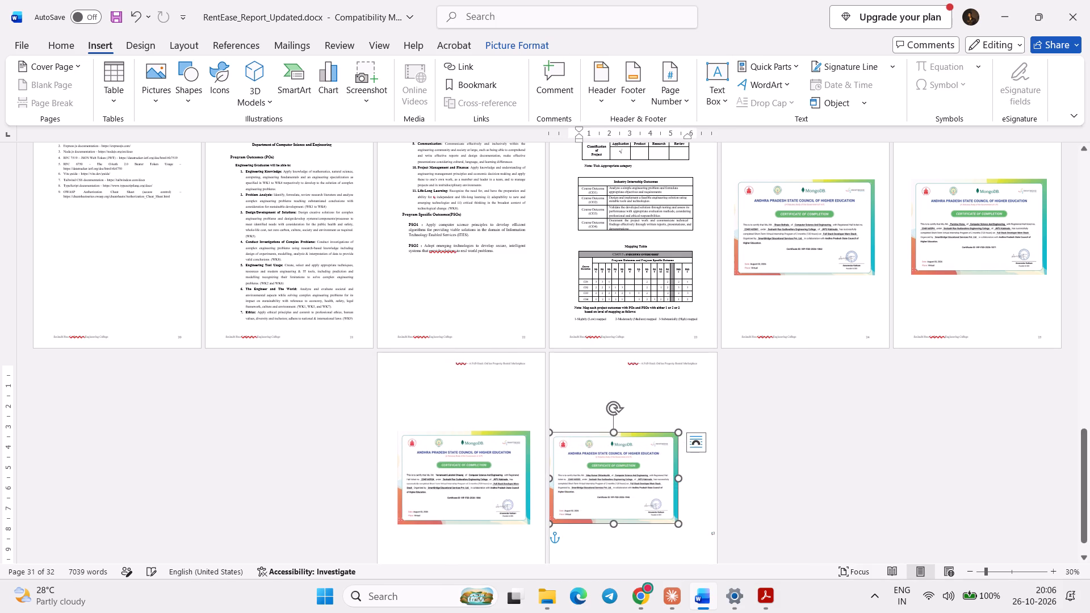
Set the fourth certificate picture's text wrapping to Through and move it roughly to the centre of its page.
{"action": "scroll", "coordinate": [649, 473], "scroll_direction": "up", "scroll_amount": 2, "text": "ctrl"}
{"action": "scroll", "coordinate": [656, 470], "scroll_direction": "down", "scroll_amount": 2}
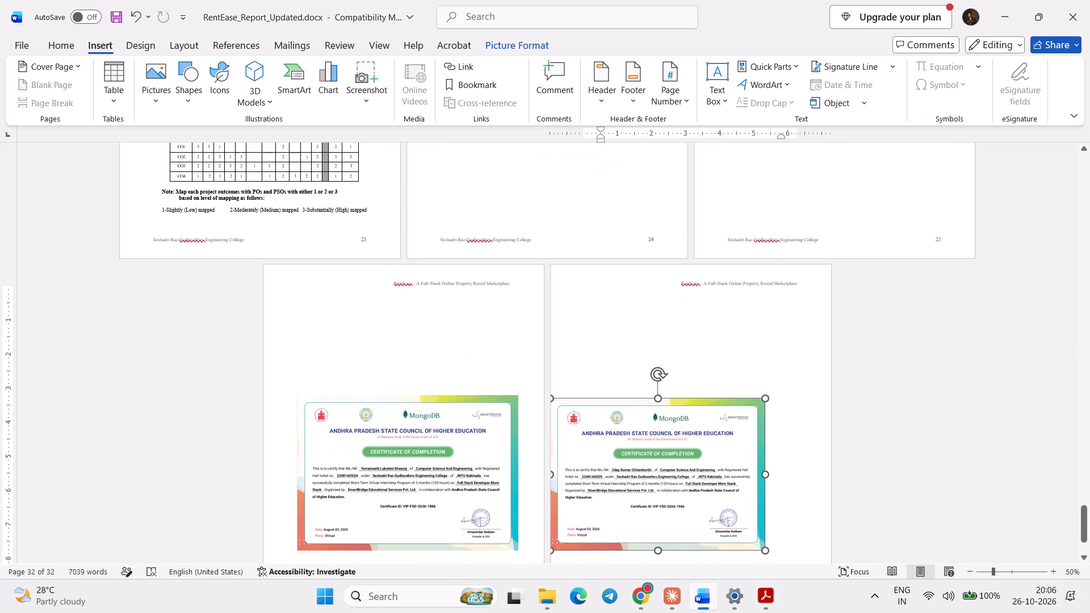
{"action": "scroll", "coordinate": [659, 453], "scroll_direction": "down", "scroll_amount": 2}
{"action": "left_click_drag", "start_coordinate": [651, 427], "coordinate": [664, 430]}
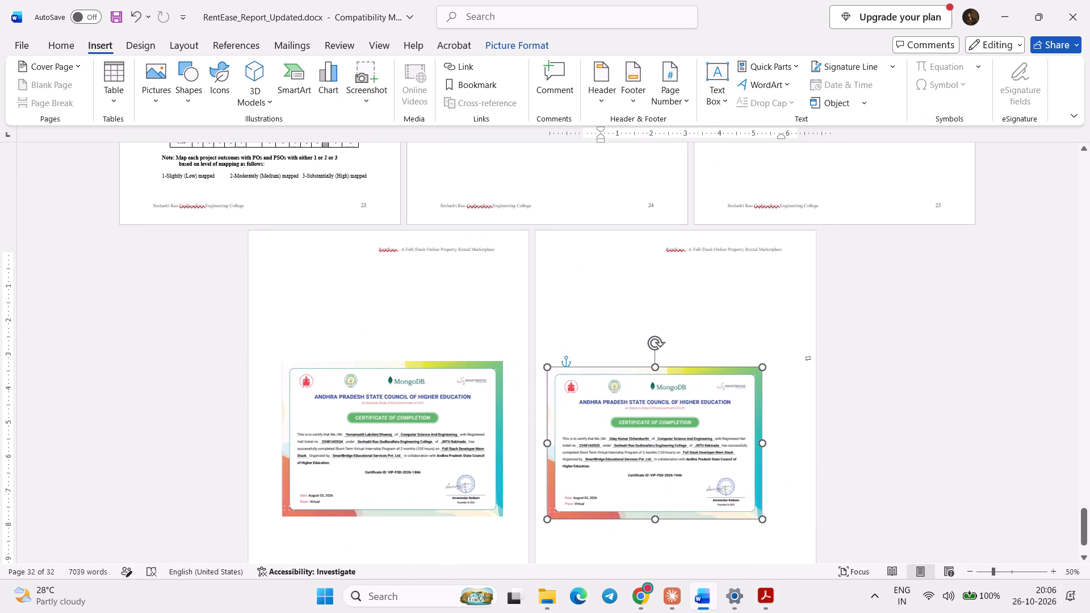
{"action": "left_click_drag", "start_coordinate": [664, 430], "coordinate": [665, 430]}
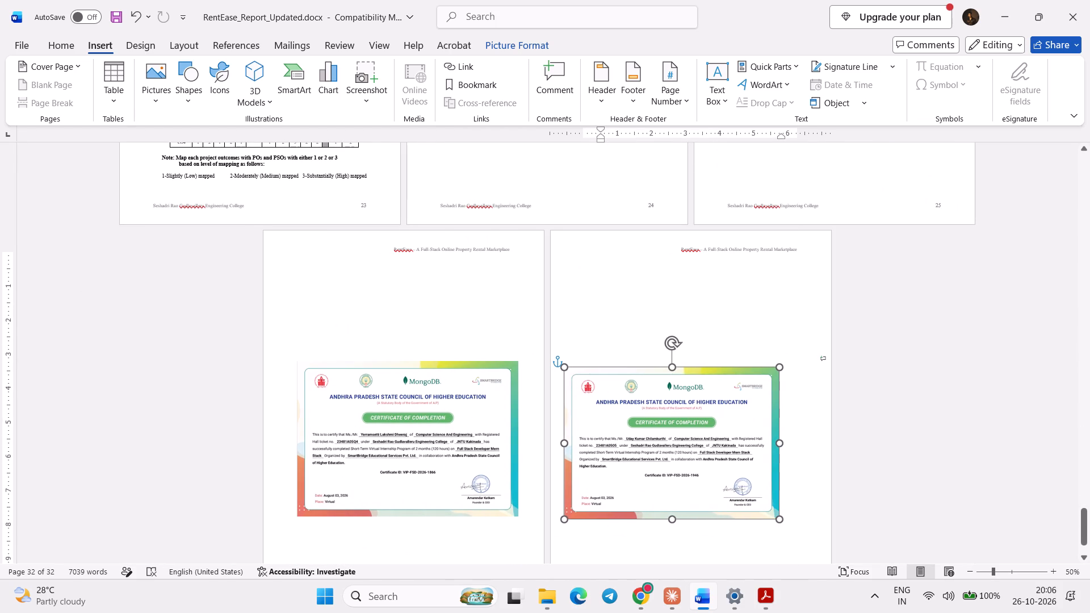
{"action": "left_click_drag", "start_coordinate": [665, 430], "coordinate": [669, 430]}
{"action": "right_click", "coordinate": [669, 430]}
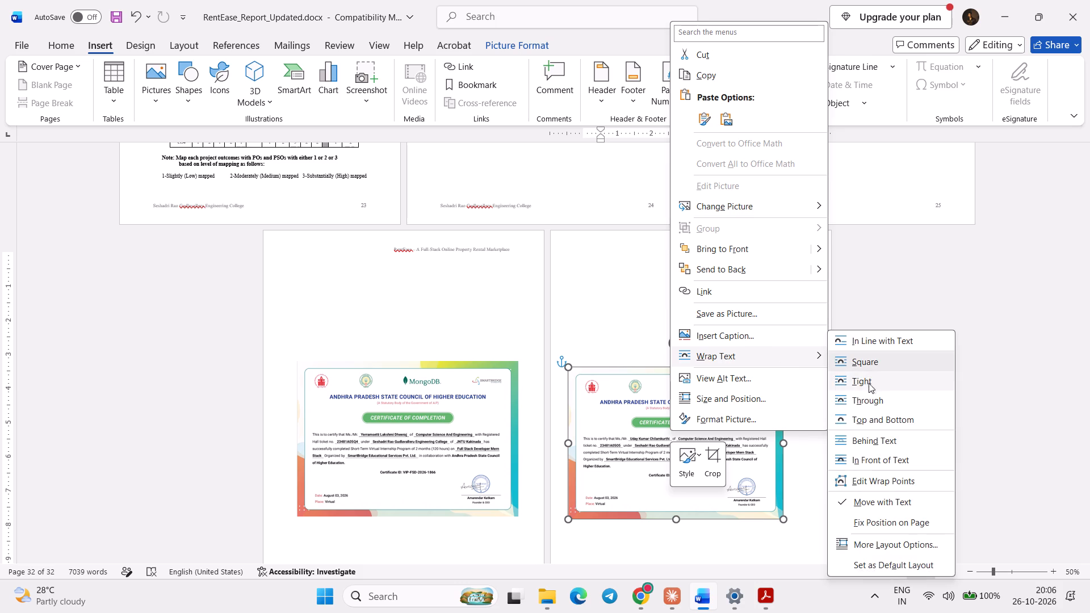
{"action": "left_click", "coordinate": [870, 398]}
{"action": "left_click_drag", "start_coordinate": [701, 450], "coordinate": [706, 450]}
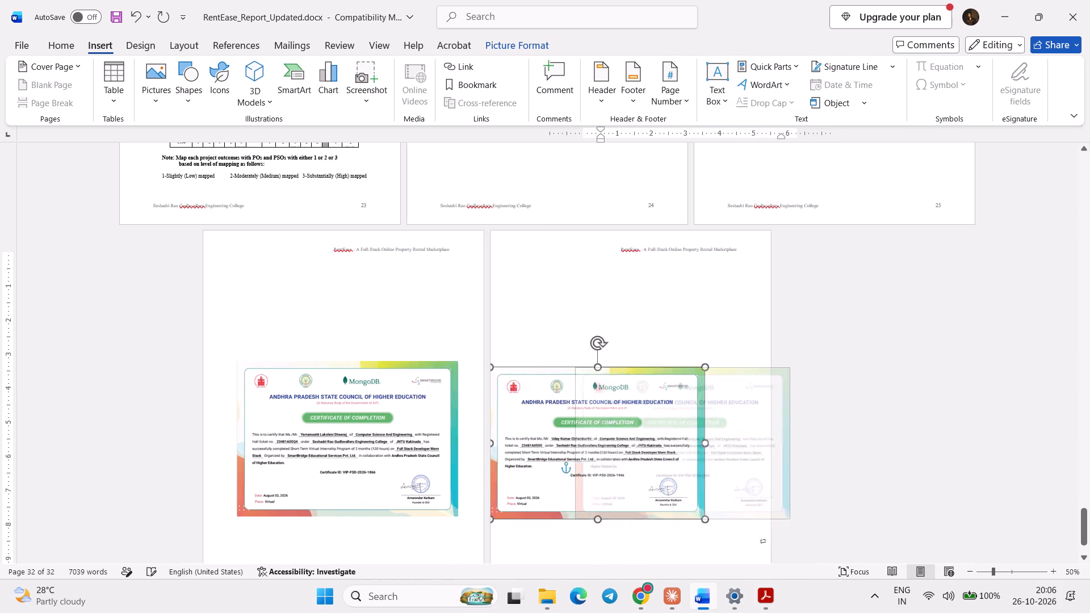
{"action": "left_click_drag", "start_coordinate": [706, 450], "coordinate": [708, 439]}
{"action": "left_click", "coordinate": [673, 395]}
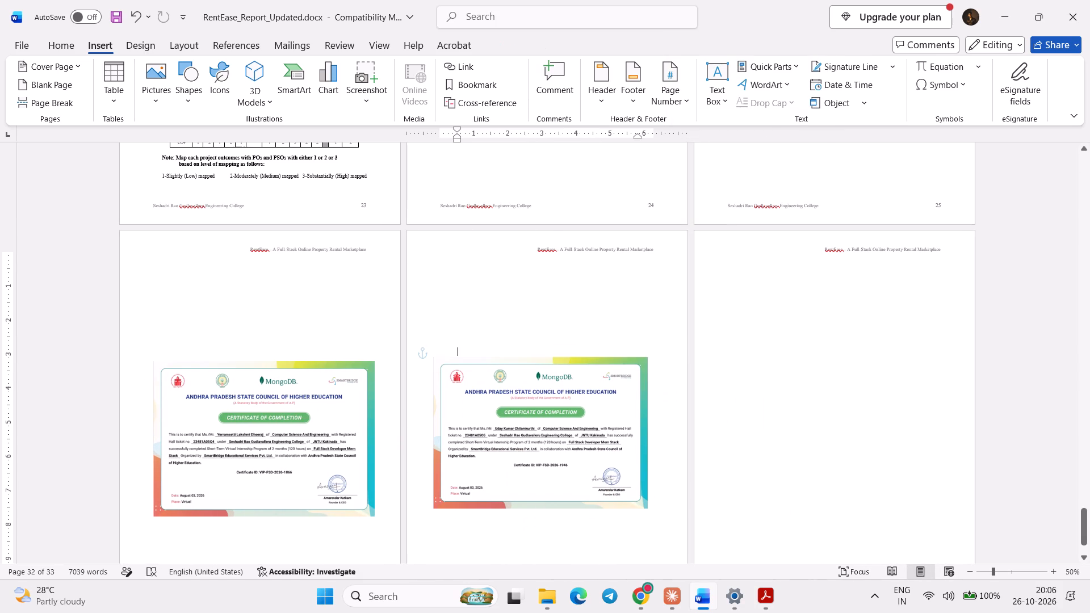
Remove the extra blank page that follows the fourth certificate's page.
{"action": "scroll", "coordinate": [689, 426], "scroll_direction": "down", "scroll_amount": 3}
{"action": "scroll", "coordinate": [571, 394], "scroll_direction": "down", "scroll_amount": 3}
{"action": "left_click", "coordinate": [517, 359]}
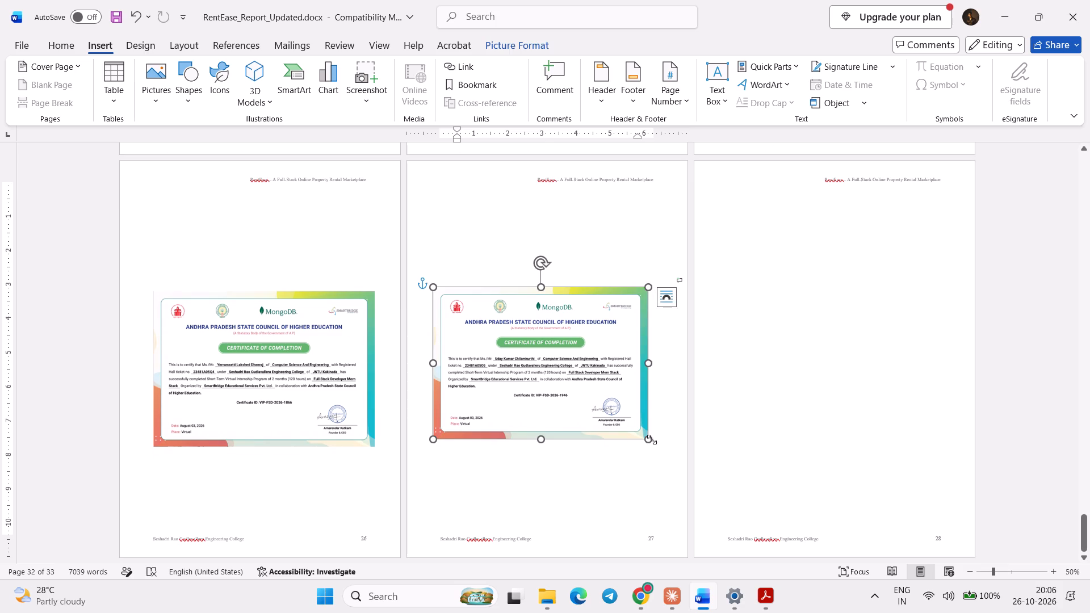
{"action": "left_click", "coordinate": [930, 360]}
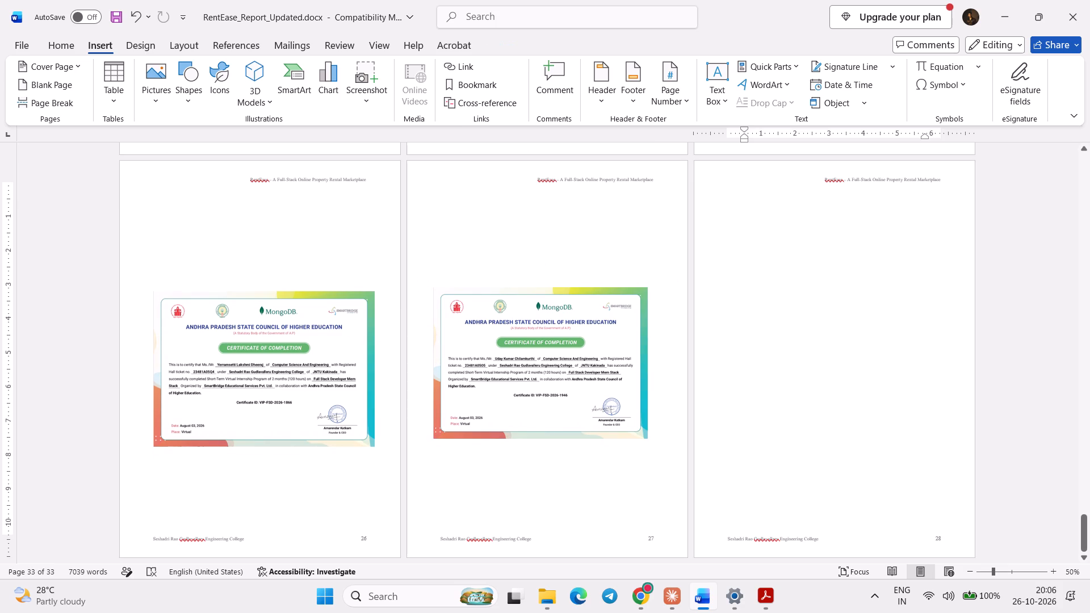
{"action": "key", "text": "BackSpace"}
{"action": "key", "text": "BackSpace"}
{"action": "key", "text": "BackSpace"}
{"action": "key", "text": "BackSpace"}
{"action": "key", "text": "BackSpace"}
{"action": "key", "text": "BackSpace"}
{"action": "key", "text": "BackSpace"}
{"action": "key", "text": "BackSpace"}
{"action": "key", "text": "BackSpace"}
{"action": "key", "text": "BackSpace"}
{"action": "key", "text": "BackSpace"}
{"action": "key", "text": "BackSpace"}
{"action": "key", "text": "BackSpace"}
{"action": "key", "text": "BackSpace"}
{"action": "key", "text": "BackSpace"}
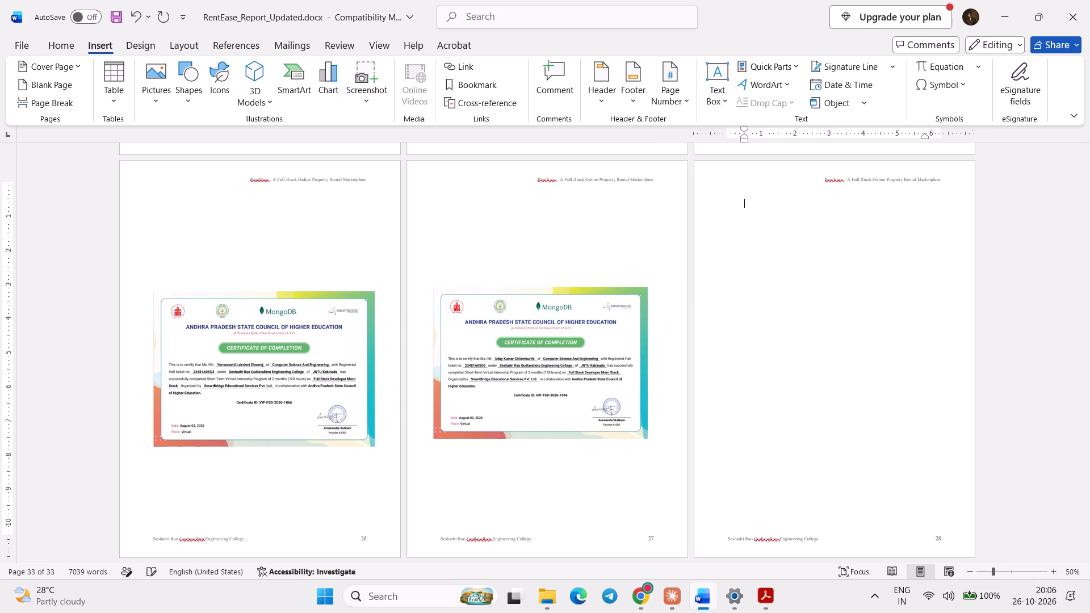
{"action": "key", "text": "BackSpace"}
{"action": "key", "text": "BackSpace"}
{"action": "key", "text": "BackSpace"}
Move the fourth certificate picture slightly right and down so it lines up with the third certificate beside it.
{"action": "left_click", "coordinate": [744, 384]}
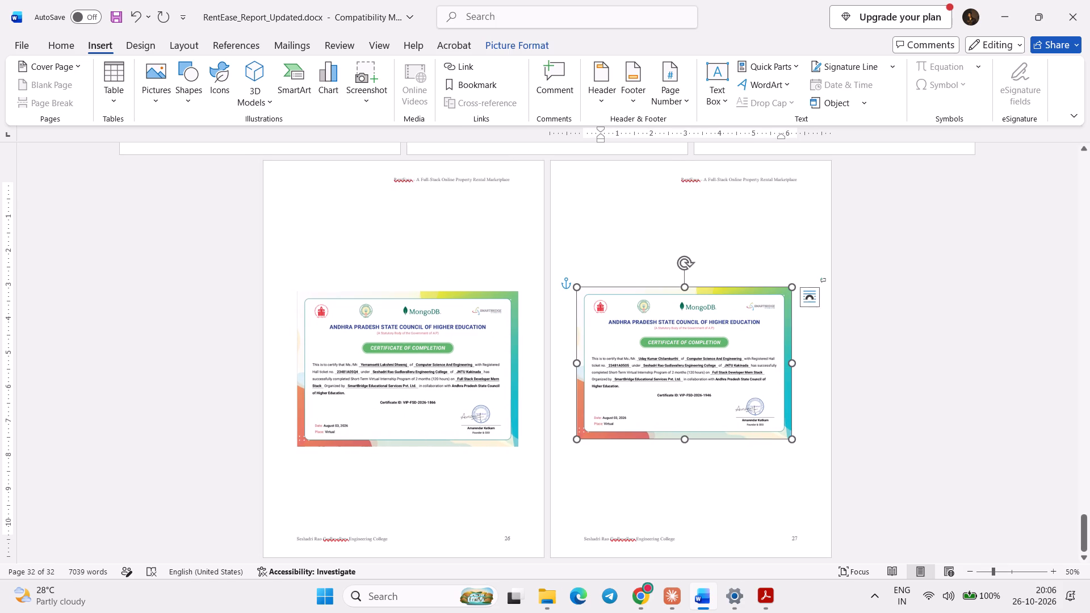
{"action": "left_click_drag", "start_coordinate": [716, 377], "coordinate": [723, 381]}
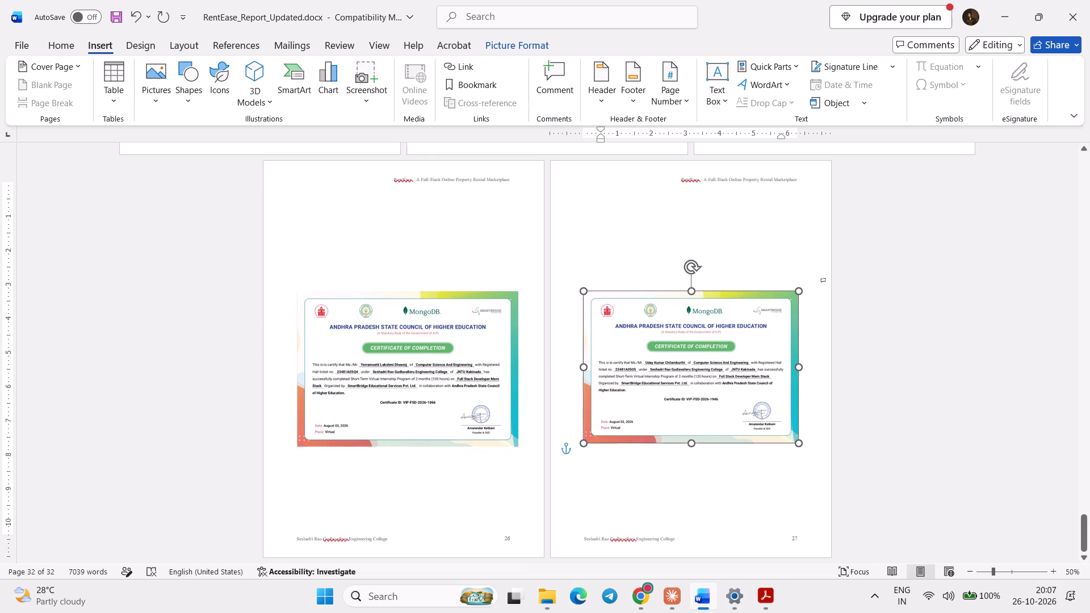
{"action": "left_click_drag", "start_coordinate": [723, 381], "coordinate": [724, 380]}
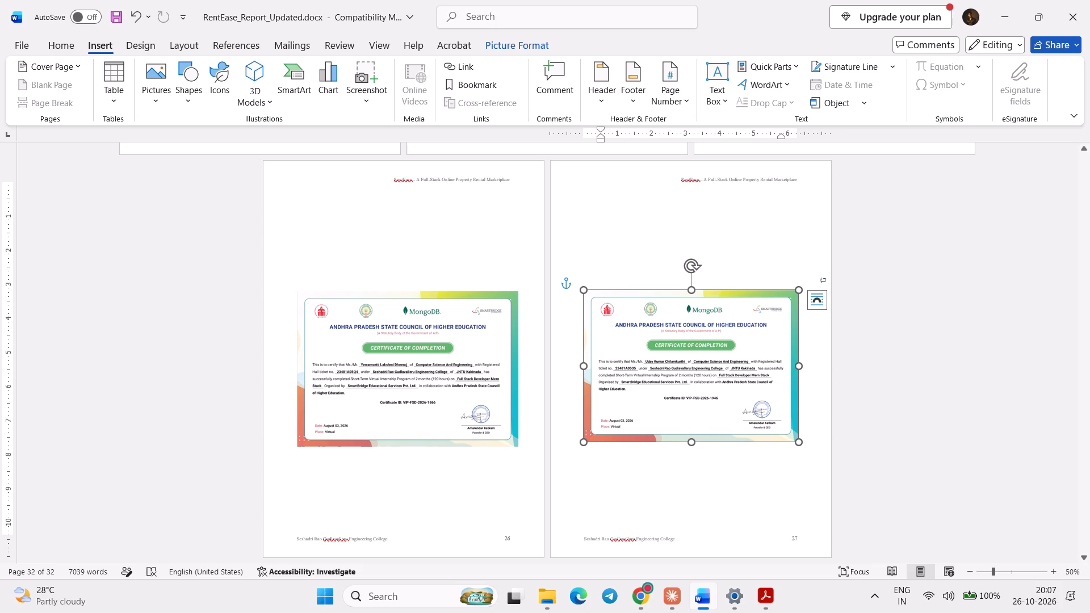
Review the certificate pages from the fourth back to the Certifications heading, checking picture placement, footers and page numbers.
{"action": "scroll", "coordinate": [812, 482], "scroll_direction": "up", "scroll_amount": 4, "text": "ctrl"}
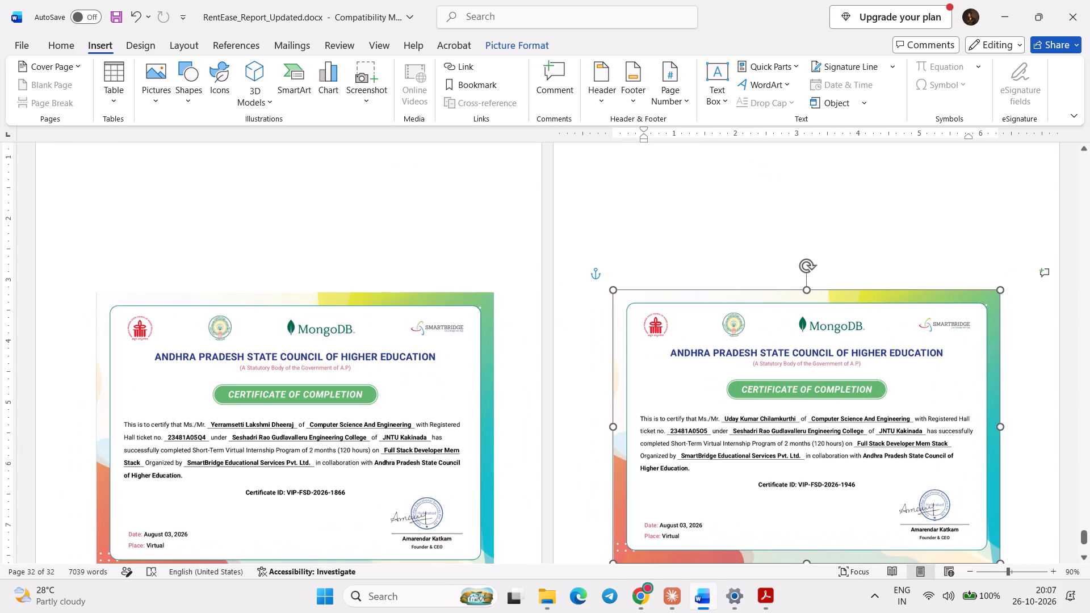
{"action": "scroll", "coordinate": [812, 482], "scroll_direction": "up", "scroll_amount": 4, "text": "ctrl"}
{"action": "scroll", "coordinate": [812, 482], "scroll_direction": "down", "scroll_amount": 20}
{"action": "scroll", "coordinate": [812, 482], "scroll_direction": "down", "scroll_amount": 2}
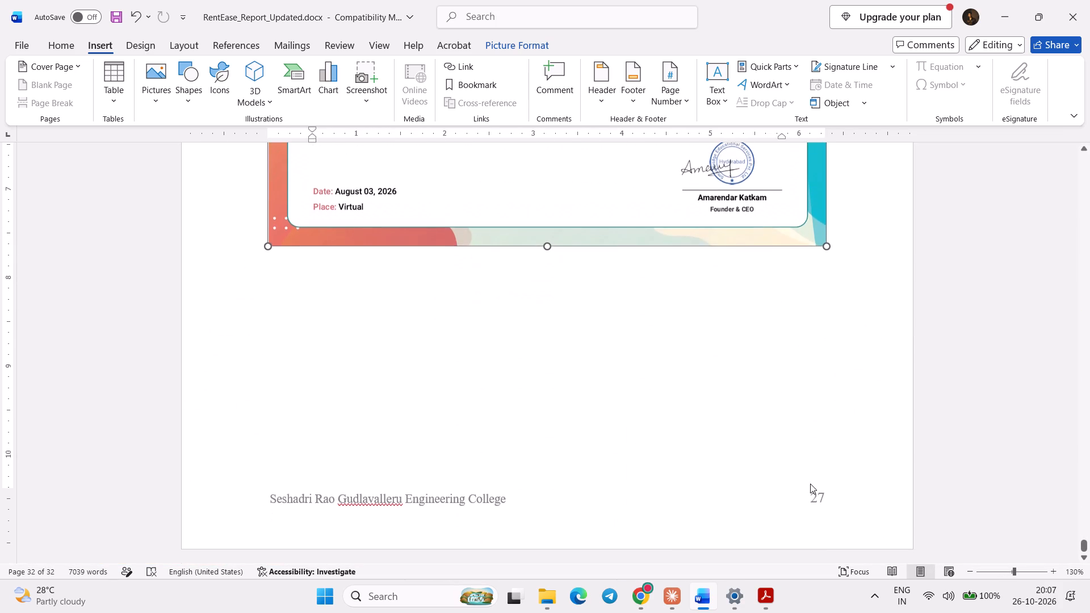
{"action": "scroll", "coordinate": [810, 484], "scroll_direction": "down", "scroll_amount": 10}
{"action": "scroll", "coordinate": [810, 484], "scroll_direction": "up", "scroll_amount": 20}
{"action": "scroll", "coordinate": [810, 484], "scroll_direction": "up", "scroll_amount": 8}
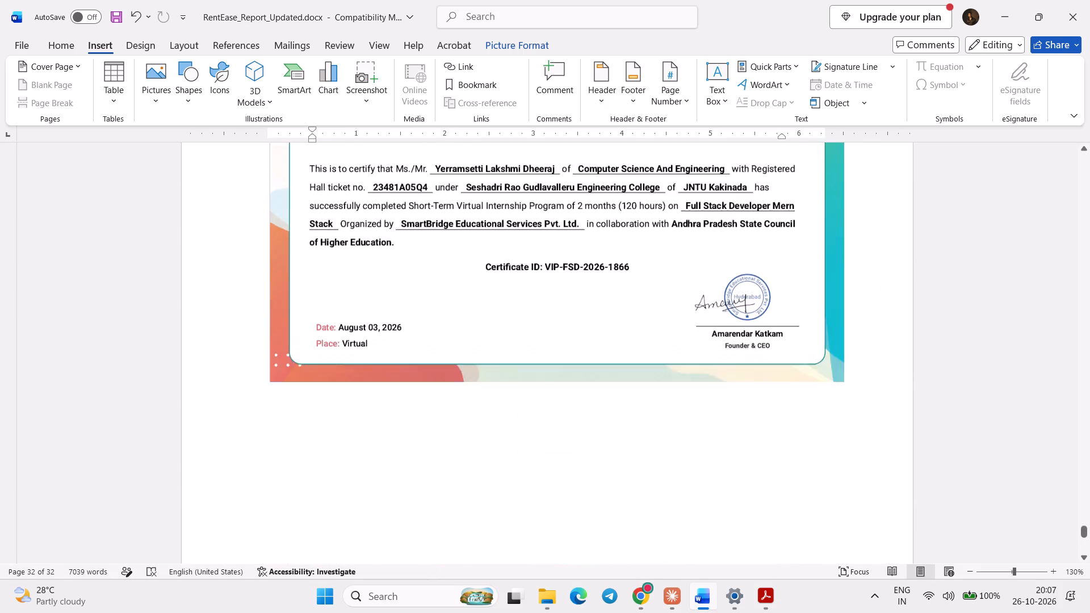
{"action": "scroll", "coordinate": [810, 484], "scroll_direction": "down", "scroll_amount": 1}
{"action": "scroll", "coordinate": [810, 484], "scroll_direction": "up", "scroll_amount": 5}
{"action": "scroll", "coordinate": [810, 484], "scroll_direction": "up", "scroll_amount": 20}
{"action": "scroll", "coordinate": [810, 484], "scroll_direction": "up", "scroll_amount": 8}
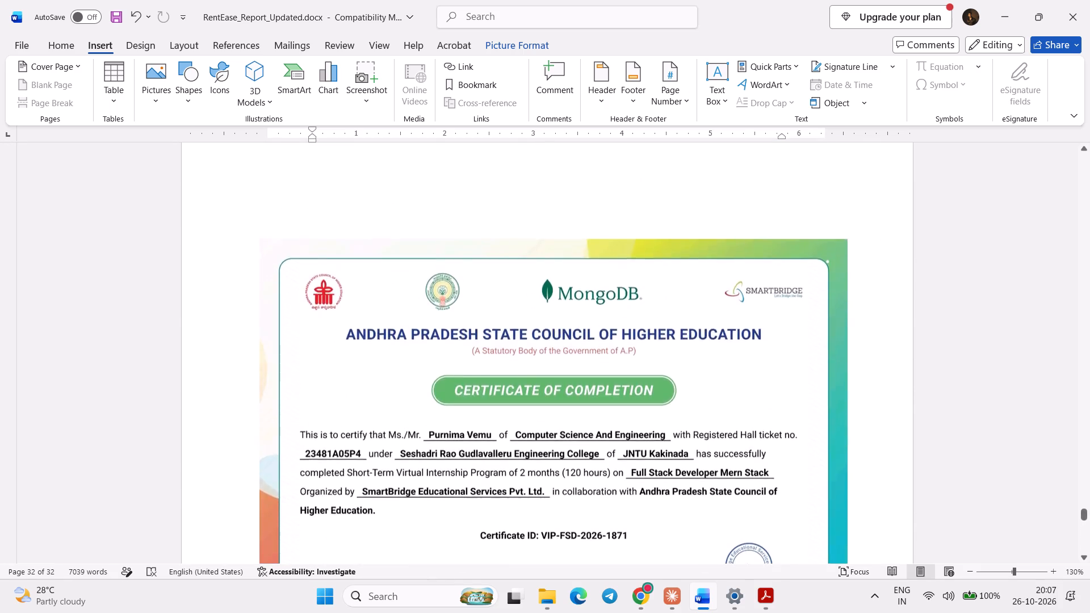
{"action": "scroll", "coordinate": [810, 484], "scroll_direction": "up", "scroll_amount": 20}
{"action": "scroll", "coordinate": [810, 484], "scroll_direction": "up", "scroll_amount": 3}
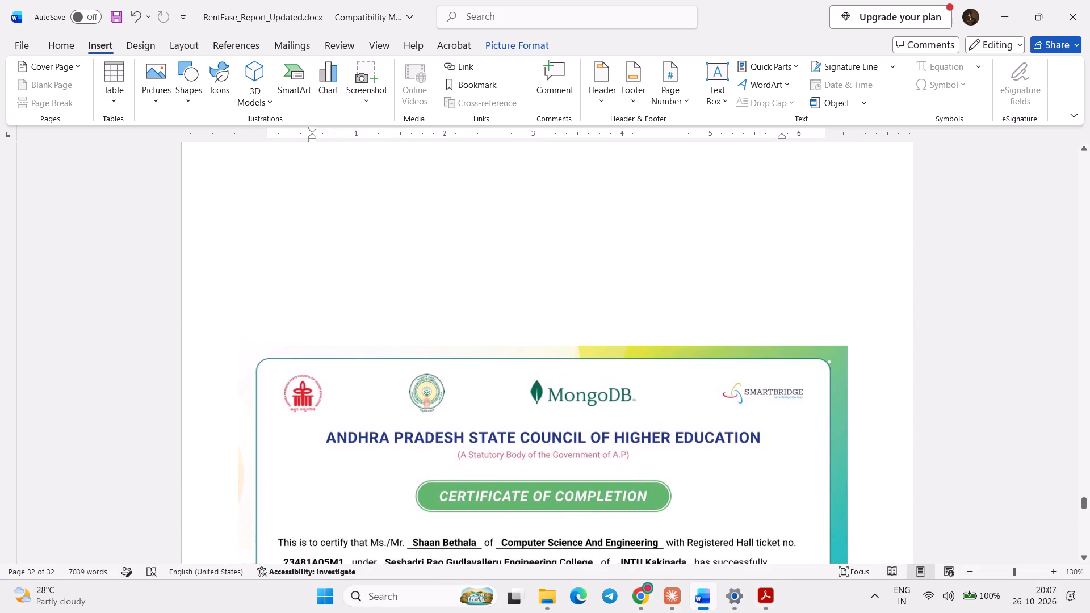
{"action": "scroll", "coordinate": [810, 484], "scroll_direction": "down", "scroll_amount": 2}
{"action": "scroll", "coordinate": [810, 484], "scroll_direction": "up", "scroll_amount": 18}
{"action": "scroll", "coordinate": [810, 484], "scroll_direction": "down", "scroll_amount": 12}
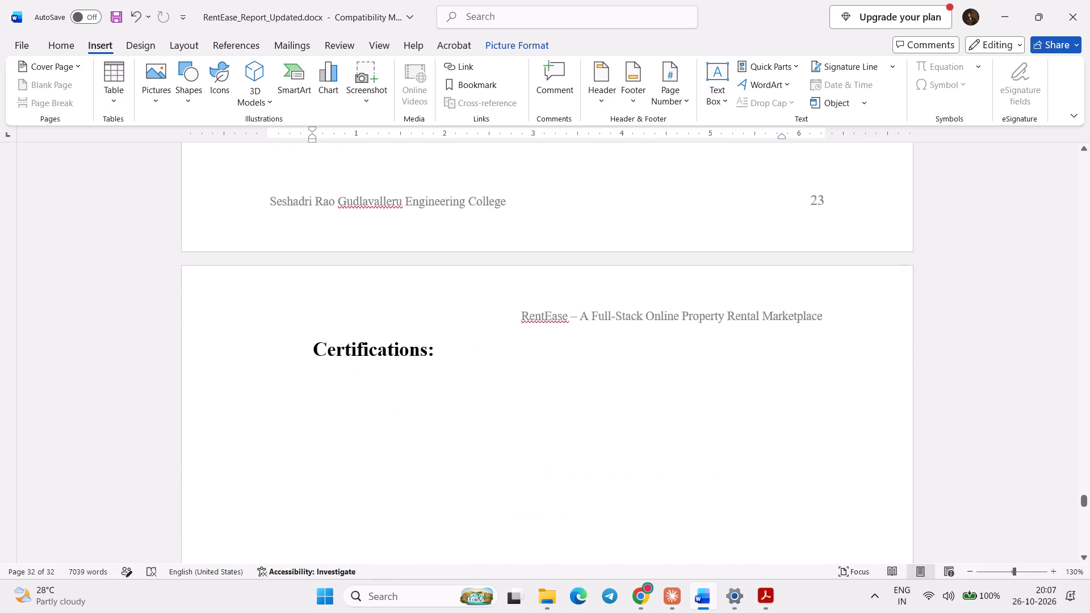
{"action": "scroll", "coordinate": [810, 484], "scroll_direction": "down", "scroll_amount": 3}
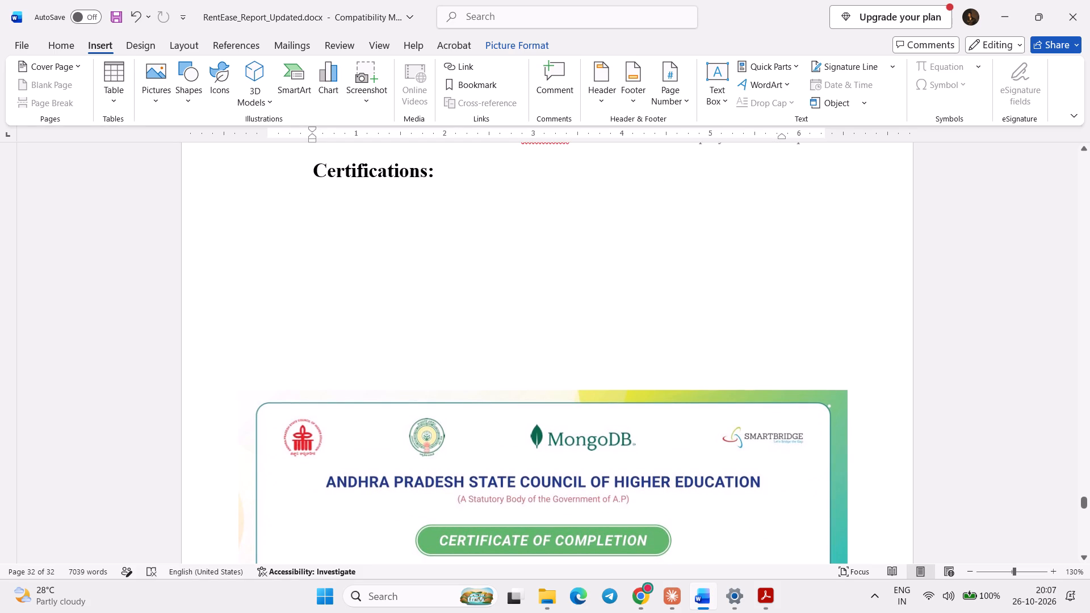
Try to shift the Certifications heading left to the text margin by reducing its paragraph indent to 0.
{"action": "left_click_drag", "start_coordinate": [313, 137], "coordinate": [305, 136]}
{"action": "left_click", "coordinate": [320, 167]}
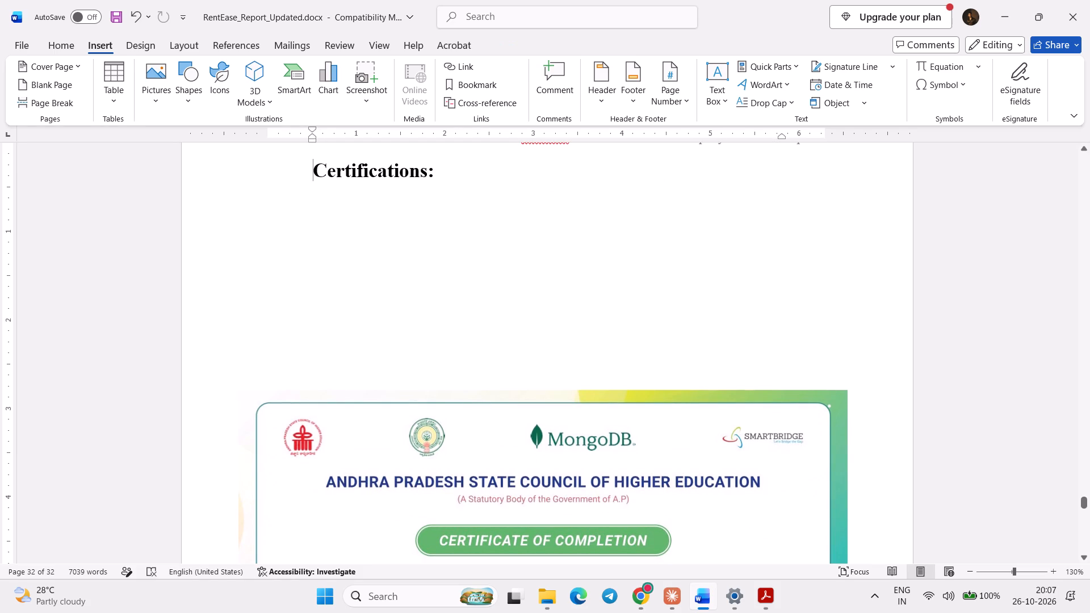
{"action": "left_click_drag", "start_coordinate": [312, 136], "coordinate": [249, 136]}
{"action": "scroll", "coordinate": [337, 204], "scroll_direction": "up", "scroll_amount": 4}
{"action": "left_click_drag", "start_coordinate": [311, 346], "coordinate": [241, 343]}
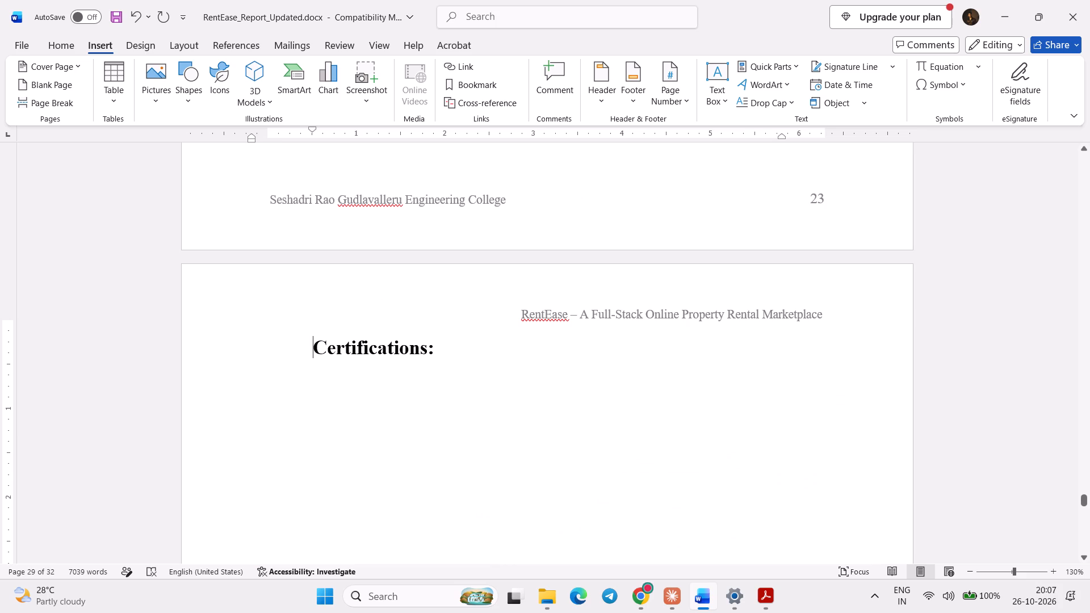
{"action": "left_click_drag", "start_coordinate": [241, 343], "coordinate": [187, 343]}
Look through the certificate pages and return to the Certifications heading, checking picture placement, headers and footers.
{"action": "scroll", "coordinate": [503, 380], "scroll_direction": "down", "scroll_amount": 11}
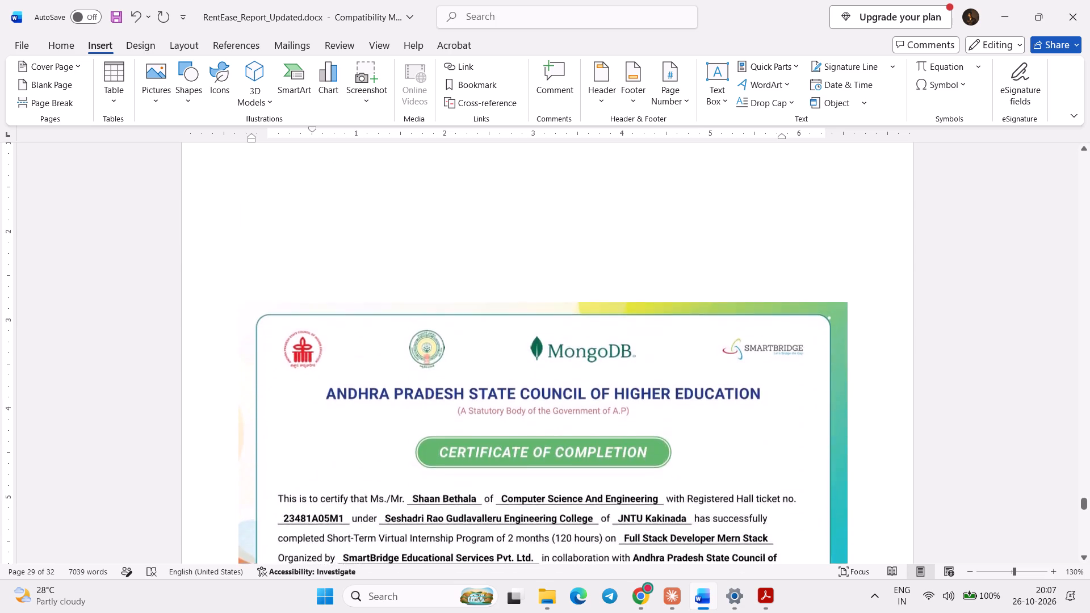
{"action": "scroll", "coordinate": [504, 380], "scroll_direction": "down", "scroll_amount": 15}
{"action": "scroll", "coordinate": [504, 377], "scroll_direction": "down", "scroll_amount": 14}
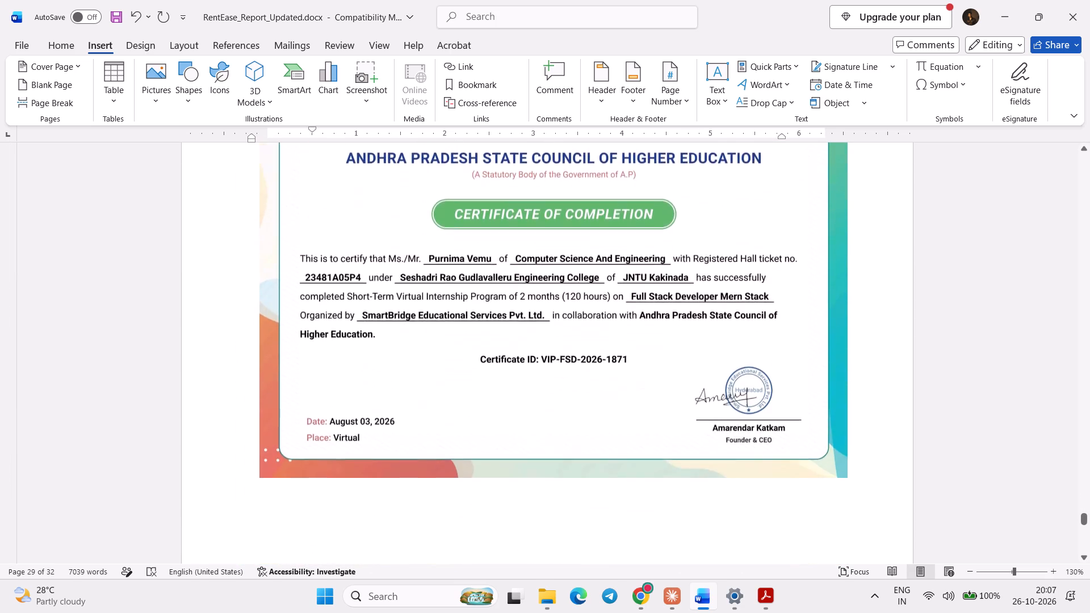
{"action": "scroll", "coordinate": [504, 377], "scroll_direction": "down", "scroll_amount": 16}
{"action": "scroll", "coordinate": [504, 375], "scroll_direction": "down", "scroll_amount": 11}
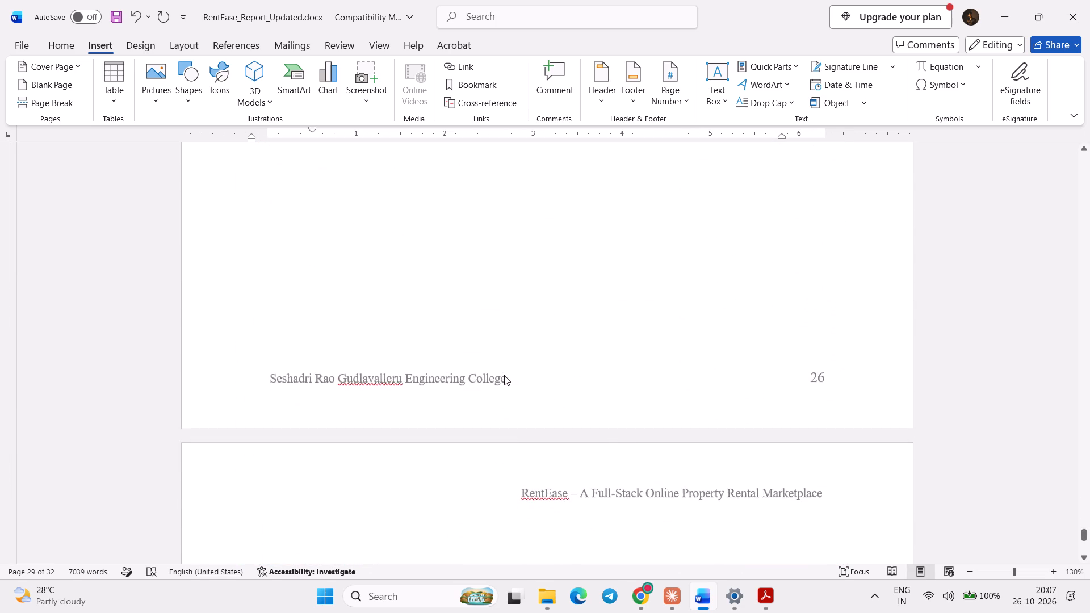
{"action": "scroll", "coordinate": [504, 375], "scroll_direction": "down", "scroll_amount": 10}
{"action": "scroll", "coordinate": [504, 375], "scroll_direction": "up", "scroll_amount": 6}
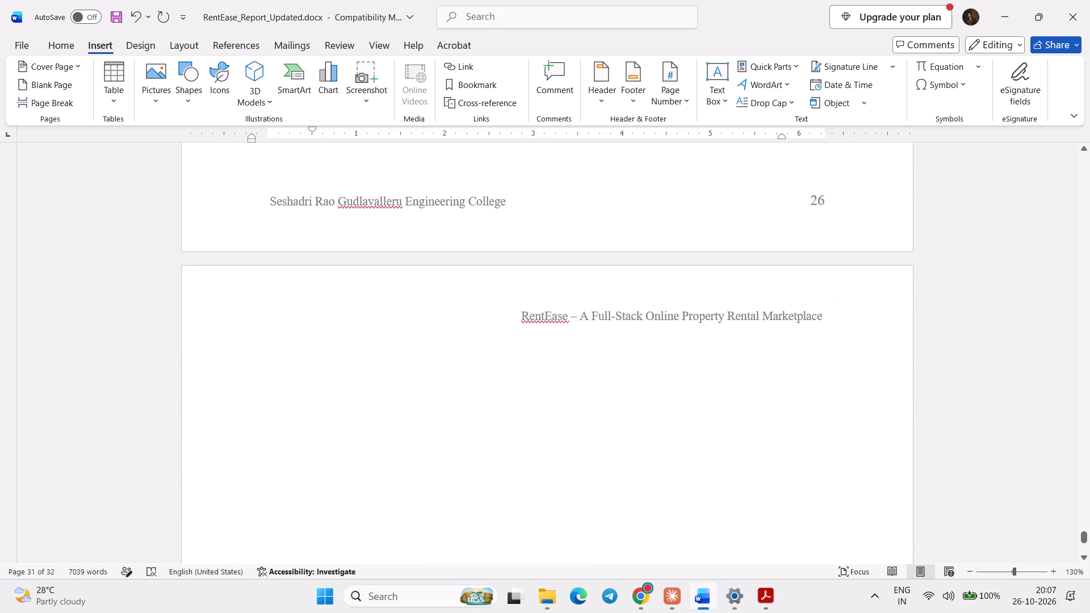
{"action": "scroll", "coordinate": [559, 329], "scroll_direction": "up", "scroll_amount": 20}
{"action": "scroll", "coordinate": [559, 329], "scroll_direction": "up", "scroll_amount": 20}
{"action": "scroll", "coordinate": [559, 329], "scroll_direction": "up", "scroll_amount": 4}
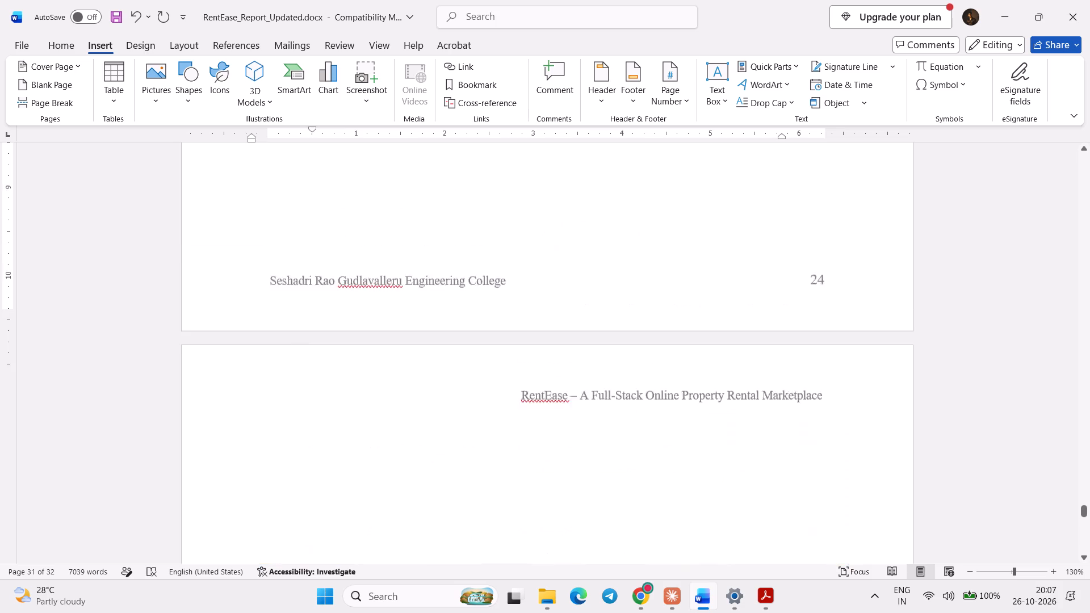
{"action": "scroll", "coordinate": [559, 329], "scroll_direction": "up", "scroll_amount": 20}
{"action": "scroll", "coordinate": [559, 329], "scroll_direction": "up", "scroll_amount": 9}
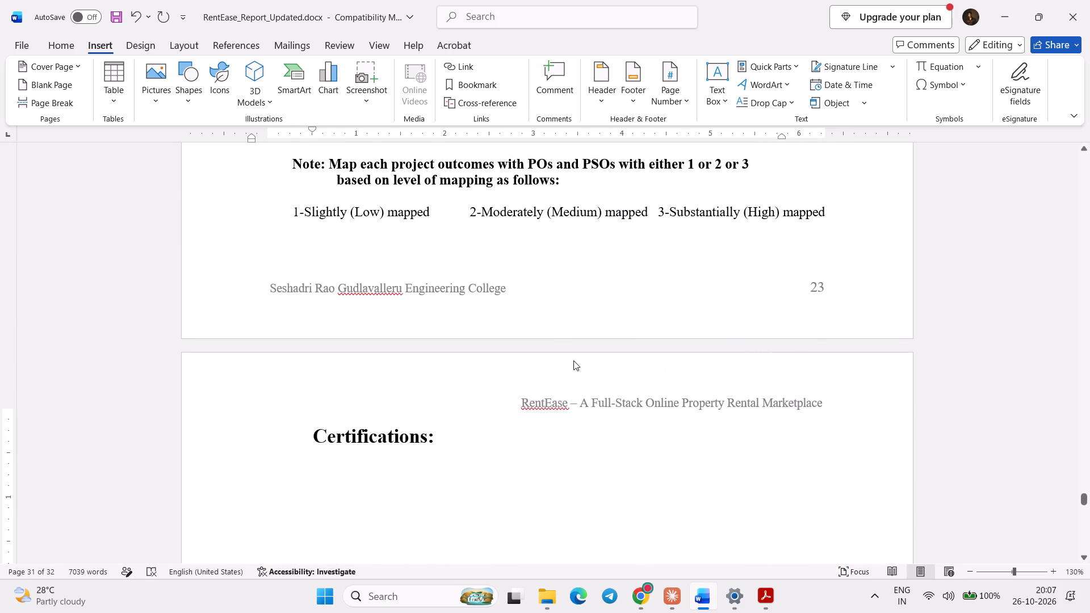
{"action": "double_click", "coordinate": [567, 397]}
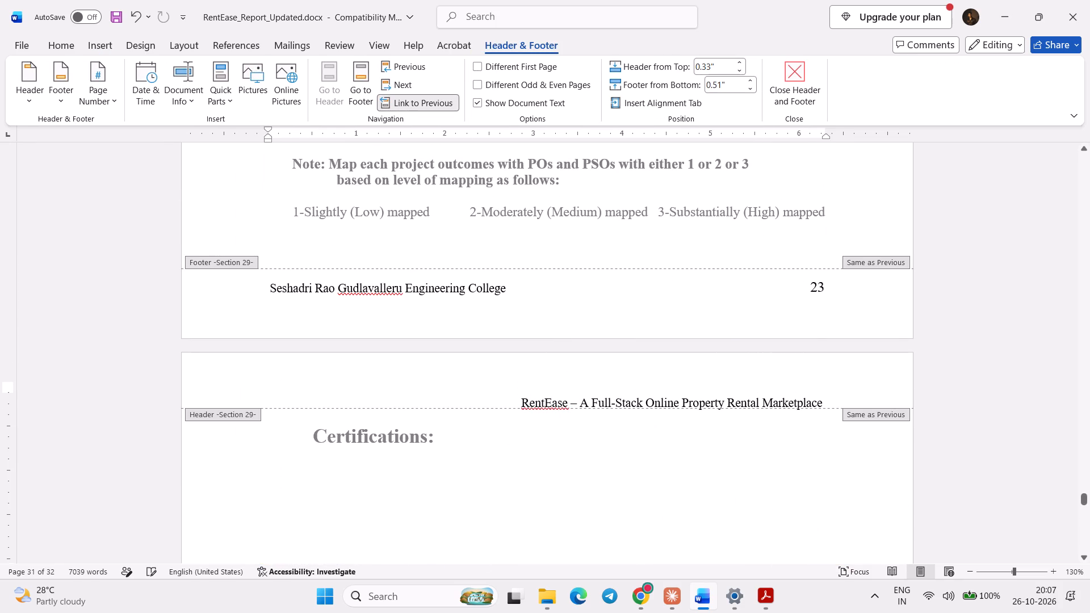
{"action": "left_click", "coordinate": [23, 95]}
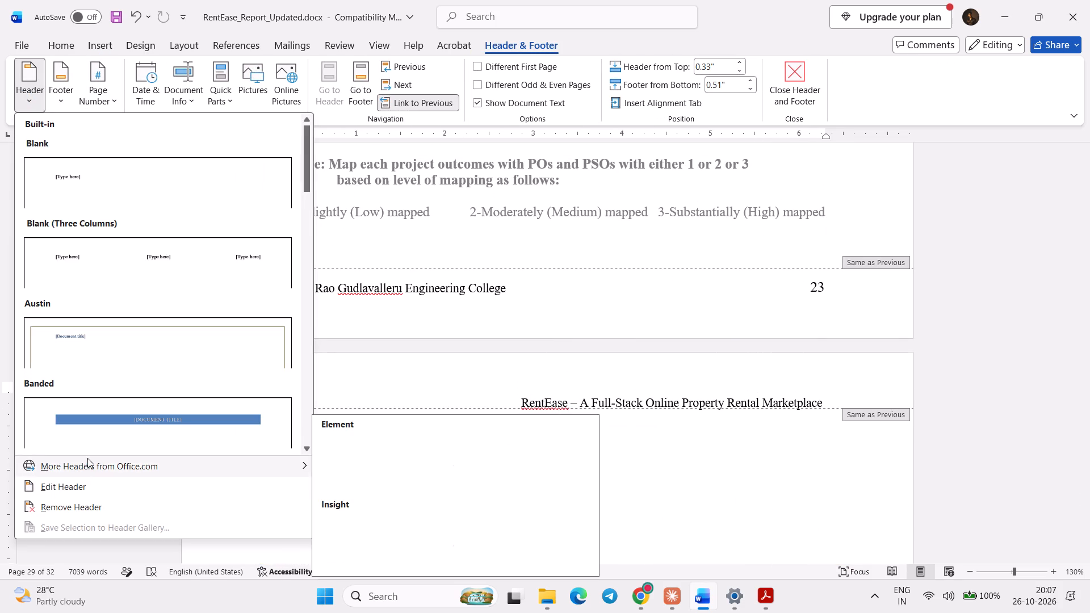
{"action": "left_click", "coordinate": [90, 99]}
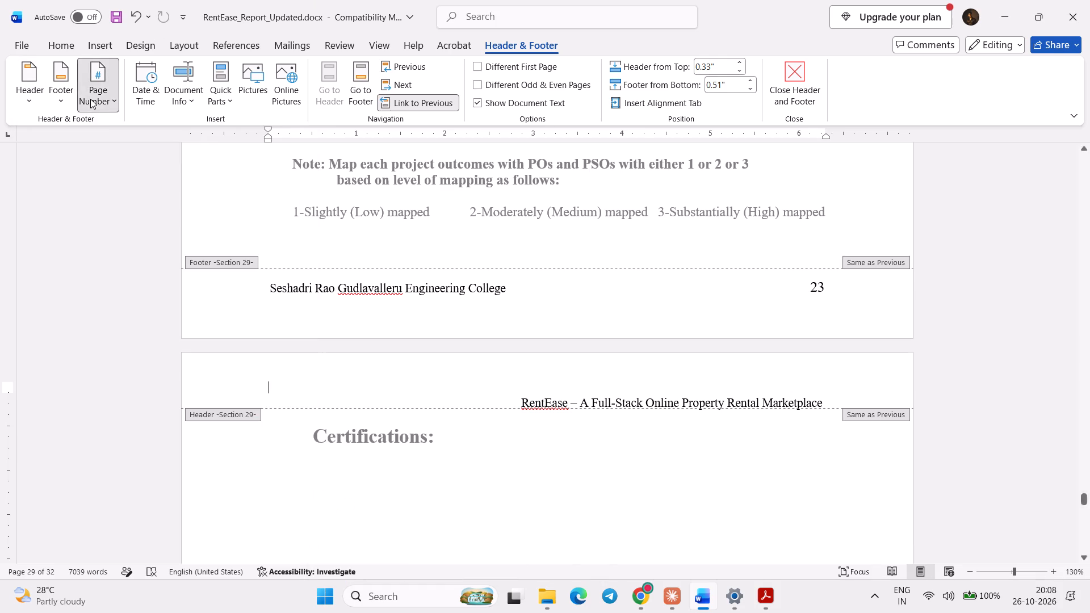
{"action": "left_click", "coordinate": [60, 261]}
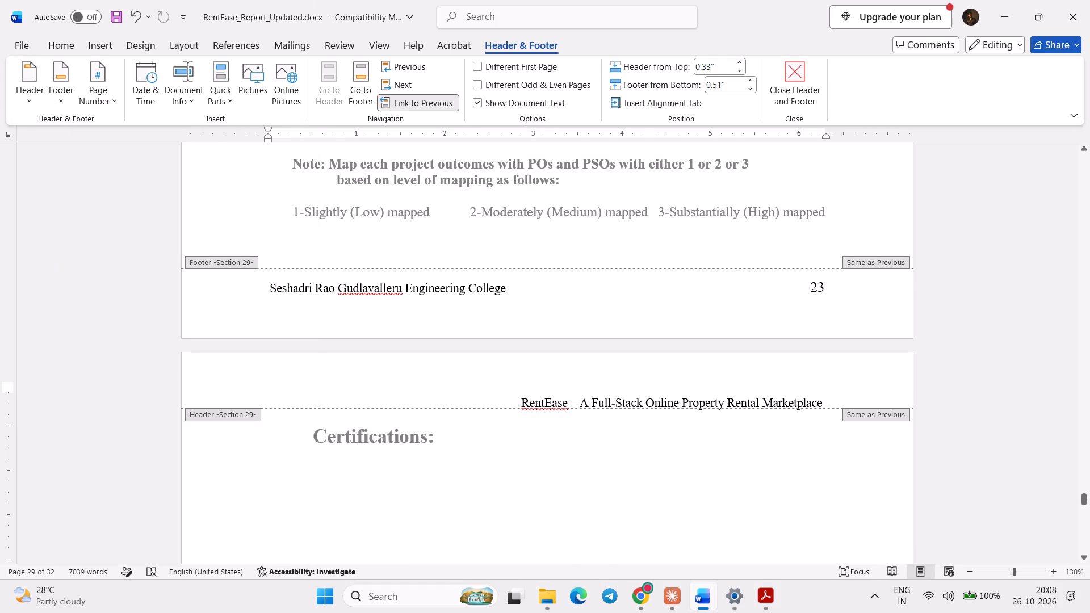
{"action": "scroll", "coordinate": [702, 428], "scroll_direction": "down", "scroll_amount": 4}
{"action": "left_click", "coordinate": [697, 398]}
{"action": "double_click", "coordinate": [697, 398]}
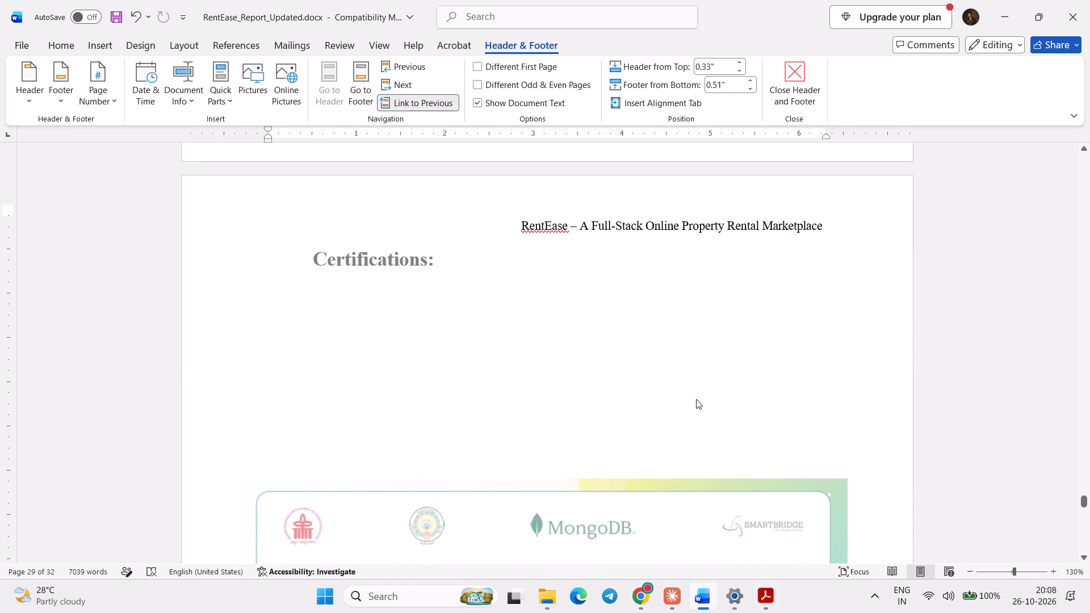
Move the first certificate picture, below the Certifications heading, slightly to the right on its page.
{"action": "scroll", "coordinate": [696, 399], "scroll_direction": "down", "scroll_amount": 11}
{"action": "scroll", "coordinate": [695, 401], "scroll_direction": "up", "scroll_amount": 4}
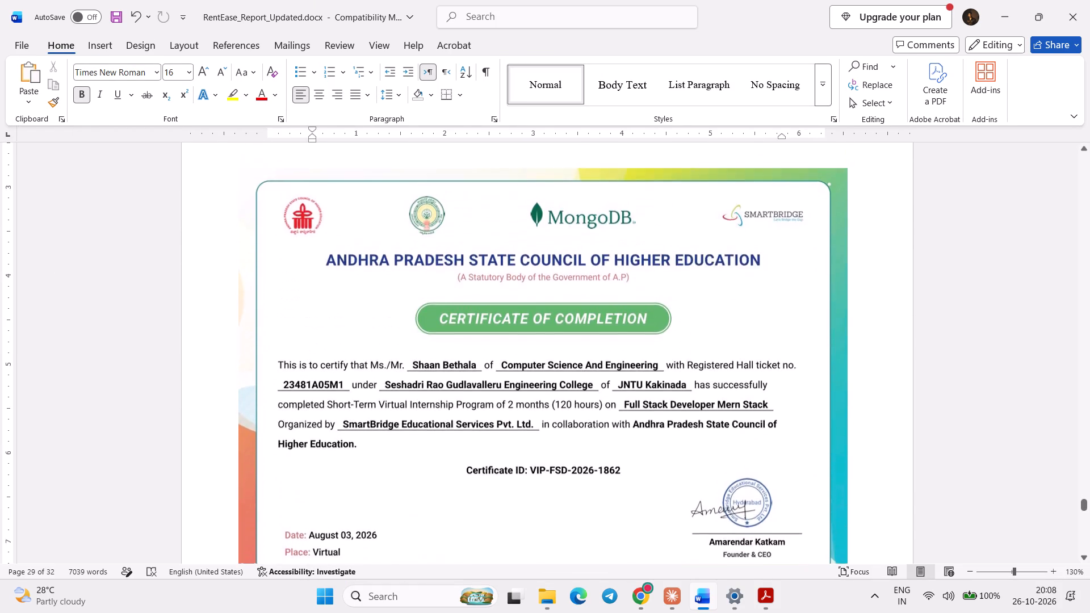
{"action": "scroll", "coordinate": [695, 401], "scroll_direction": "up", "scroll_amount": 1}
{"action": "left_click_drag", "start_coordinate": [640, 399], "coordinate": [653, 398]}
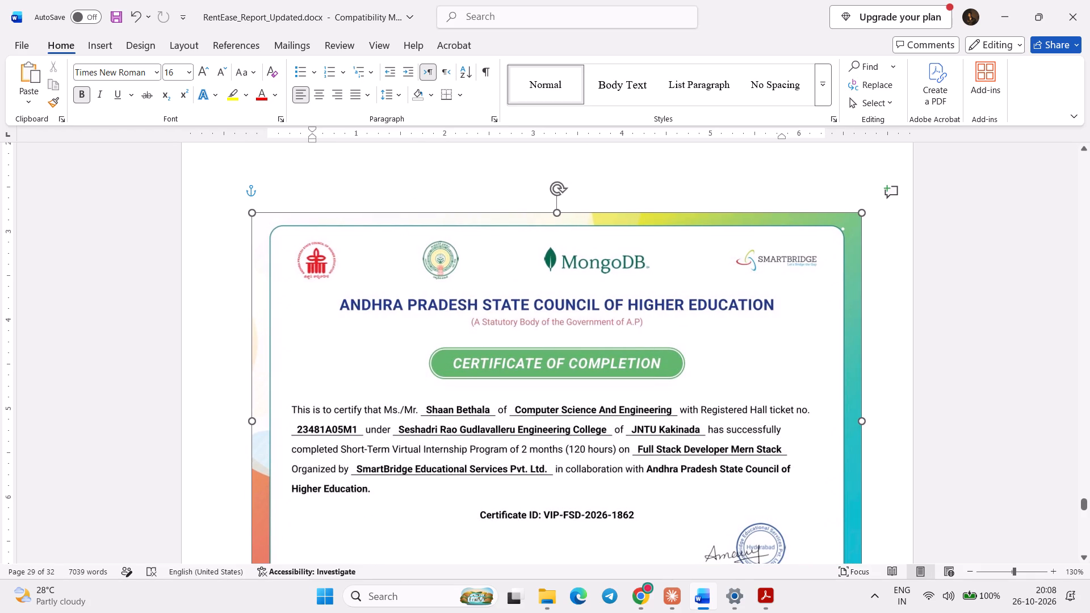
{"action": "left_click_drag", "start_coordinate": [653, 398], "coordinate": [652, 398]}
Compare the placement and size of the four certificate pictures across side-by-side pages, along with their footers and page numbers.
{"action": "scroll", "coordinate": [652, 398], "scroll_direction": "down", "scroll_amount": 13}
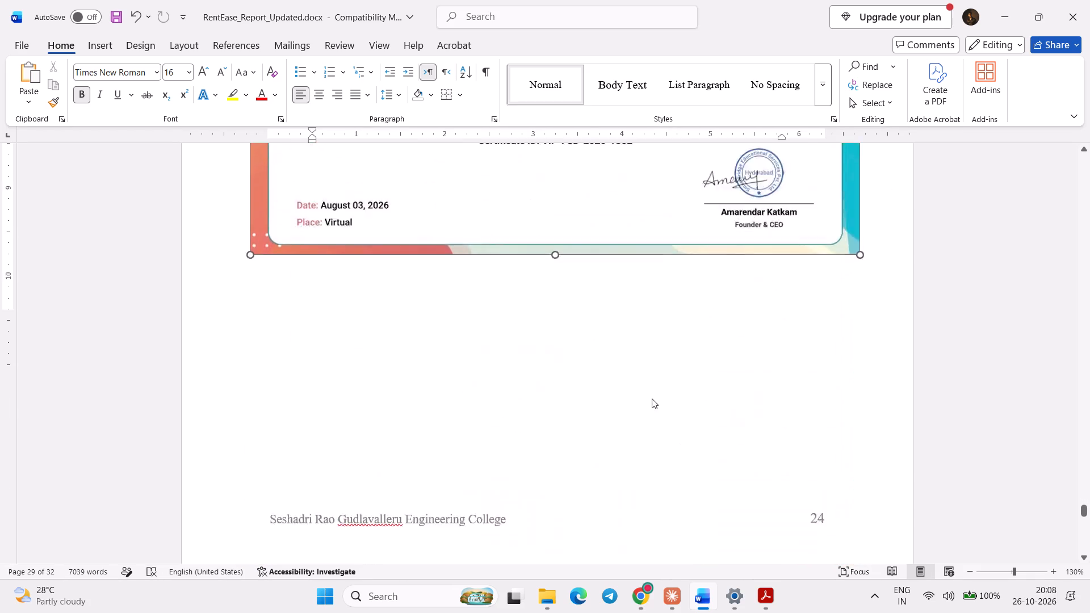
{"action": "scroll", "coordinate": [652, 398], "scroll_direction": "down", "scroll_amount": 7}
{"action": "scroll", "coordinate": [652, 398], "scroll_direction": "down", "scroll_amount": 4, "text": "ctrl"}
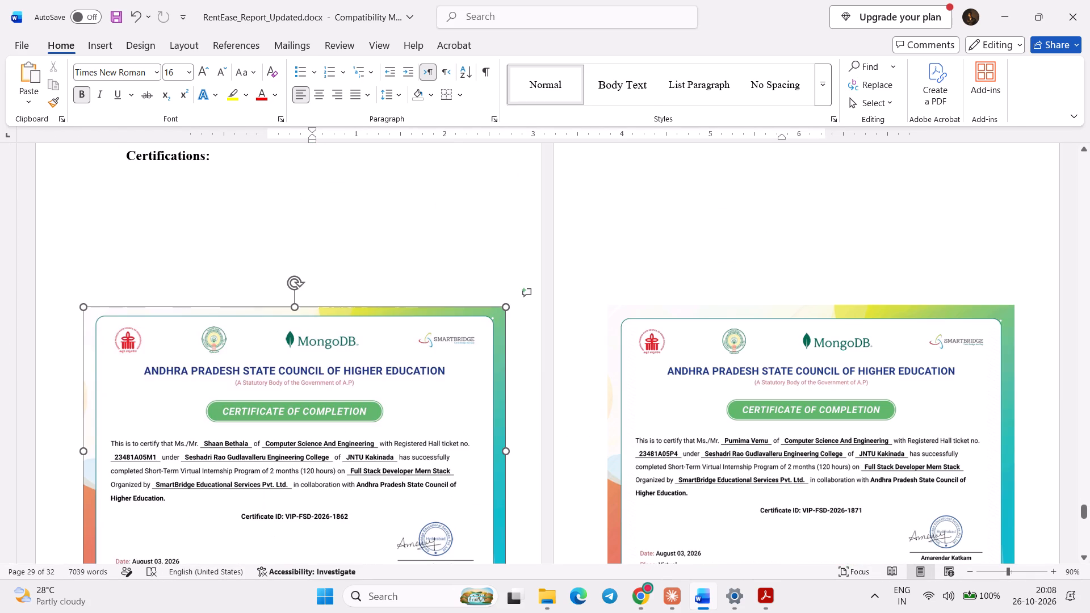
{"action": "scroll", "coordinate": [651, 398], "scroll_direction": "up", "scroll_amount": 6}
{"action": "scroll", "coordinate": [651, 398], "scroll_direction": "down", "scroll_amount": 16}
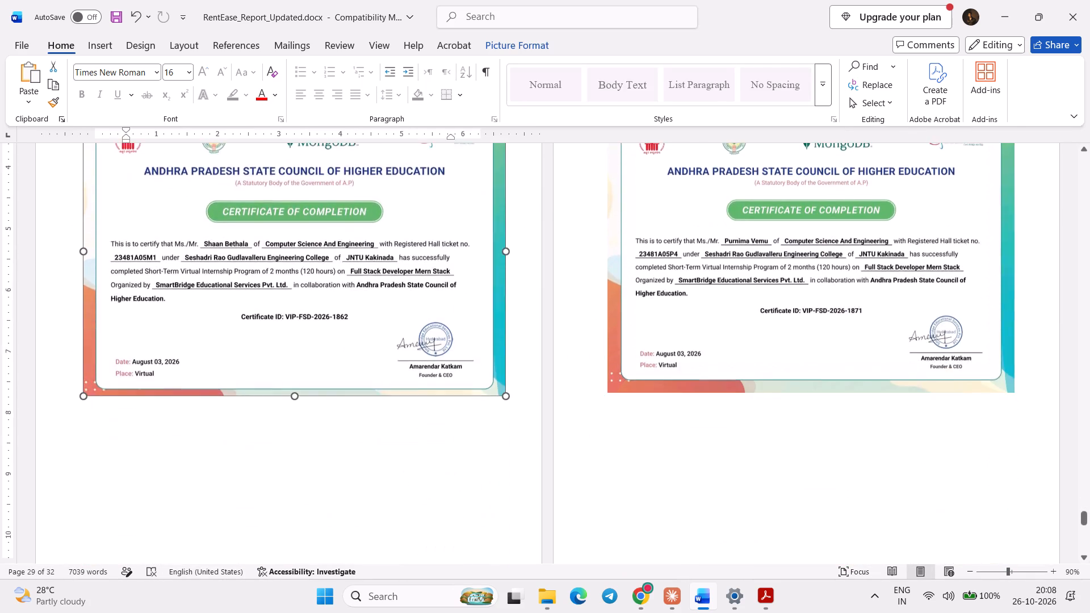
{"action": "scroll", "coordinate": [651, 398], "scroll_direction": "down", "scroll_amount": 18}
{"action": "scroll", "coordinate": [650, 399], "scroll_direction": "up", "scroll_amount": 14}
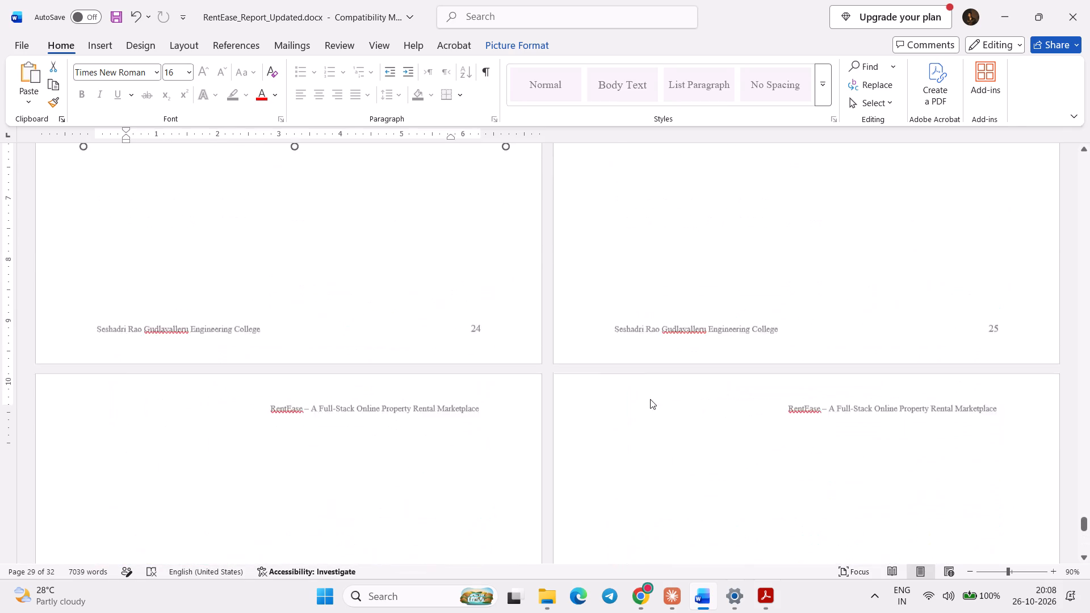
{"action": "scroll", "coordinate": [650, 399], "scroll_direction": "up", "scroll_amount": 13}
{"action": "scroll", "coordinate": [650, 399], "scroll_direction": "down", "scroll_amount": 20}
{"action": "scroll", "coordinate": [650, 399], "scroll_direction": "down", "scroll_amount": 2}
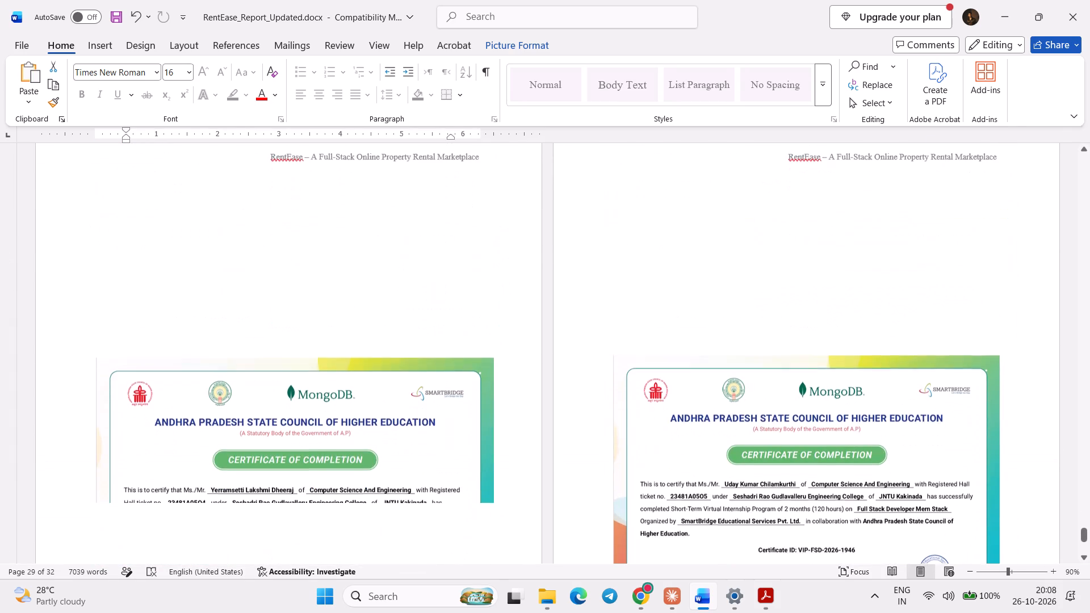
{"action": "scroll", "coordinate": [651, 400], "scroll_direction": "down", "scroll_amount": 4, "text": "ctrl"}
{"action": "scroll", "coordinate": [651, 400], "scroll_direction": "up", "scroll_amount": 5}
Examine the overall layout of the closing pages, from the Project Proforma to the fourth certificate, at 50% zoom.
{"action": "scroll", "coordinate": [651, 400], "scroll_direction": "up", "scroll_amount": 2}
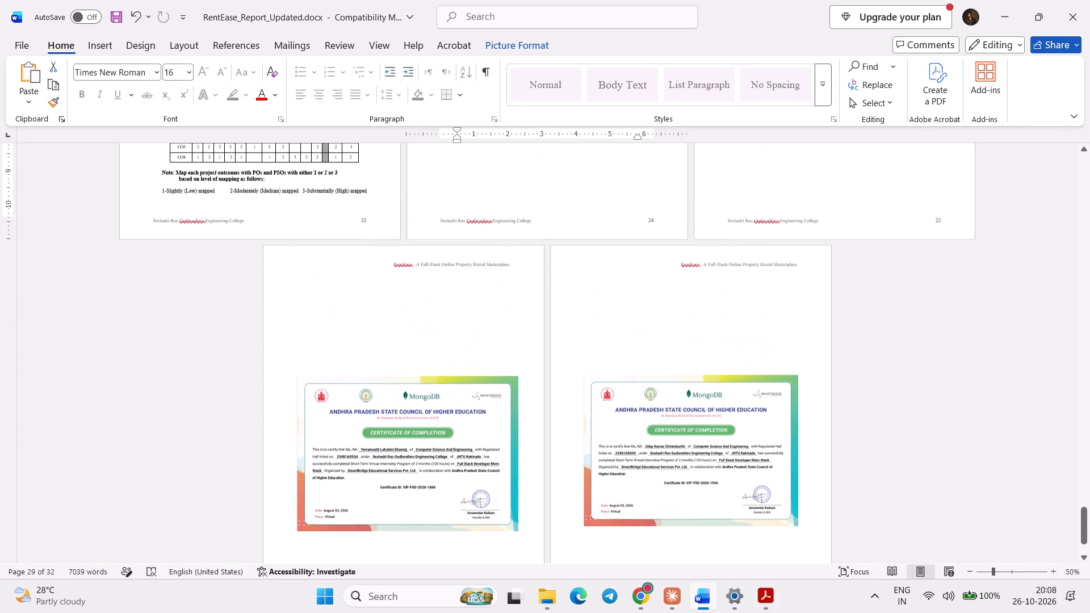
{"action": "scroll", "coordinate": [651, 400], "scroll_direction": "up", "scroll_amount": 12}
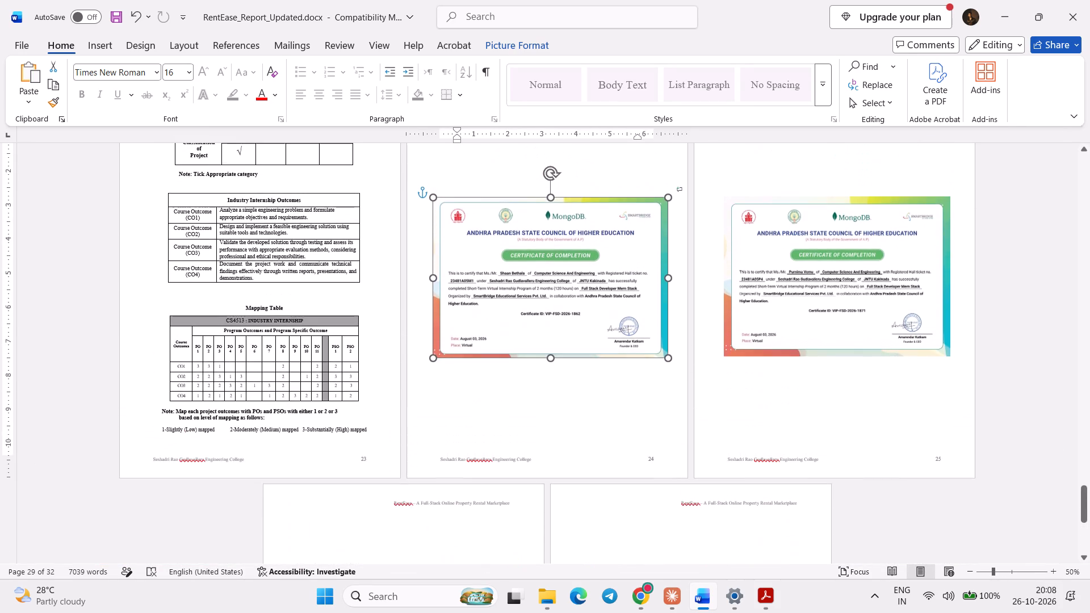
{"action": "scroll", "coordinate": [651, 400], "scroll_direction": "down", "scroll_amount": 14}
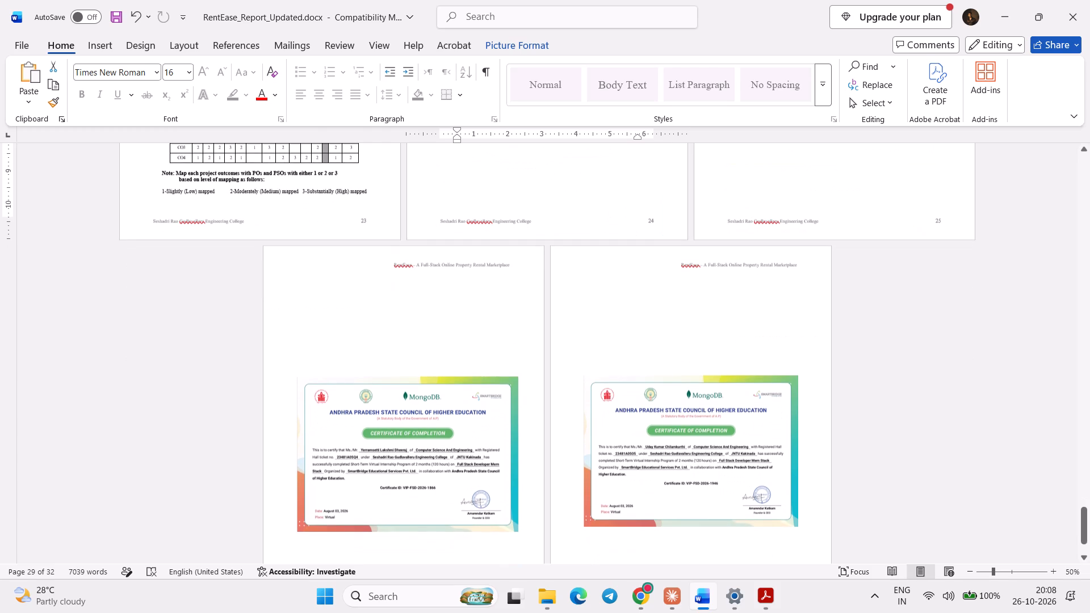
{"action": "scroll", "coordinate": [651, 400], "scroll_direction": "up", "scroll_amount": 12}
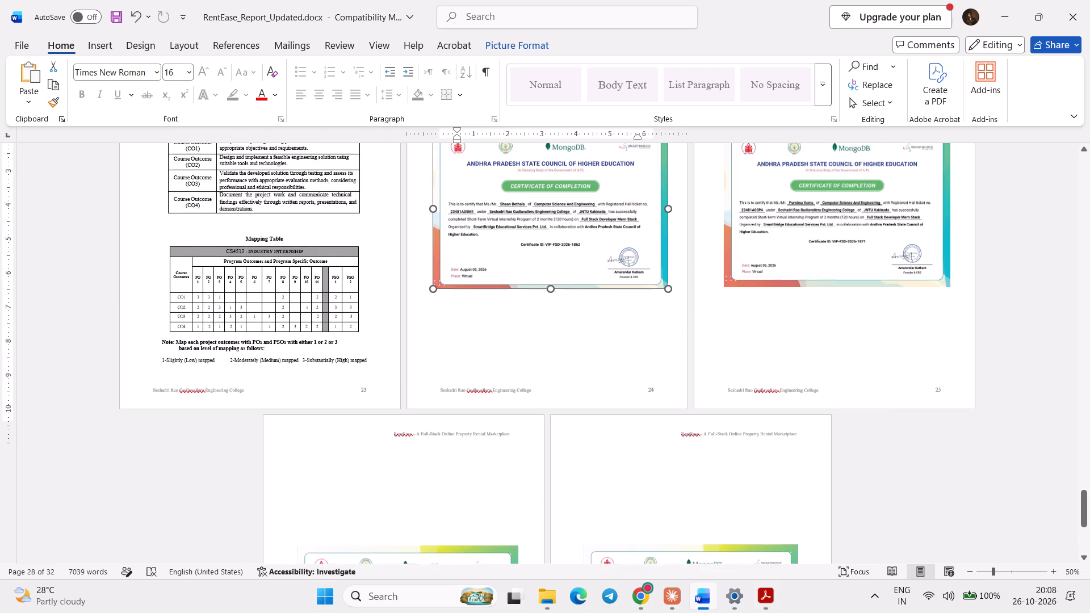
{"action": "scroll", "coordinate": [651, 400], "scroll_direction": "up", "scroll_amount": 10}
{"action": "scroll", "coordinate": [649, 406], "scroll_direction": "down", "scroll_amount": 5}
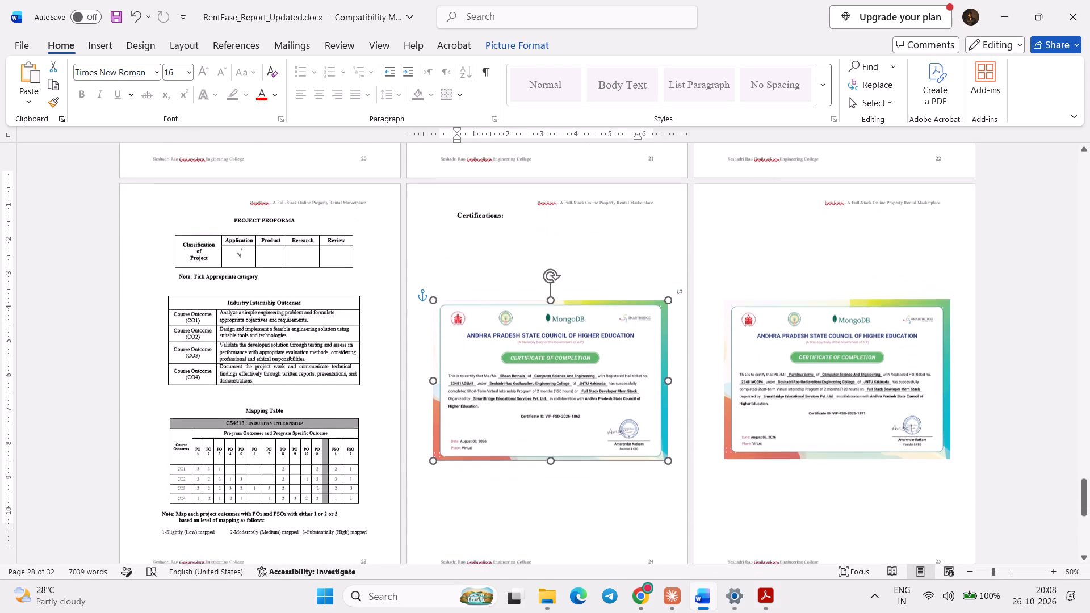
{"action": "scroll", "coordinate": [645, 414], "scroll_direction": "down", "scroll_amount": 16}
{"action": "scroll", "coordinate": [640, 440], "scroll_direction": "down", "scroll_amount": 15}
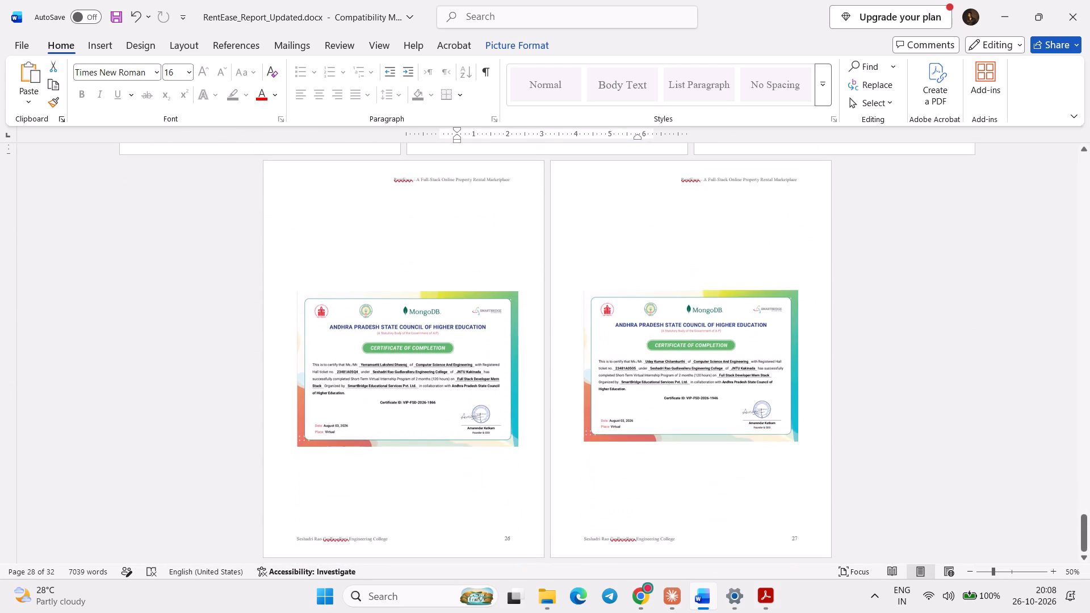
Open the print preview and check how the Program Specific Outcomes, Project Proforma and four certificate pages will print.
{"action": "left_click", "coordinate": [10, 43]}
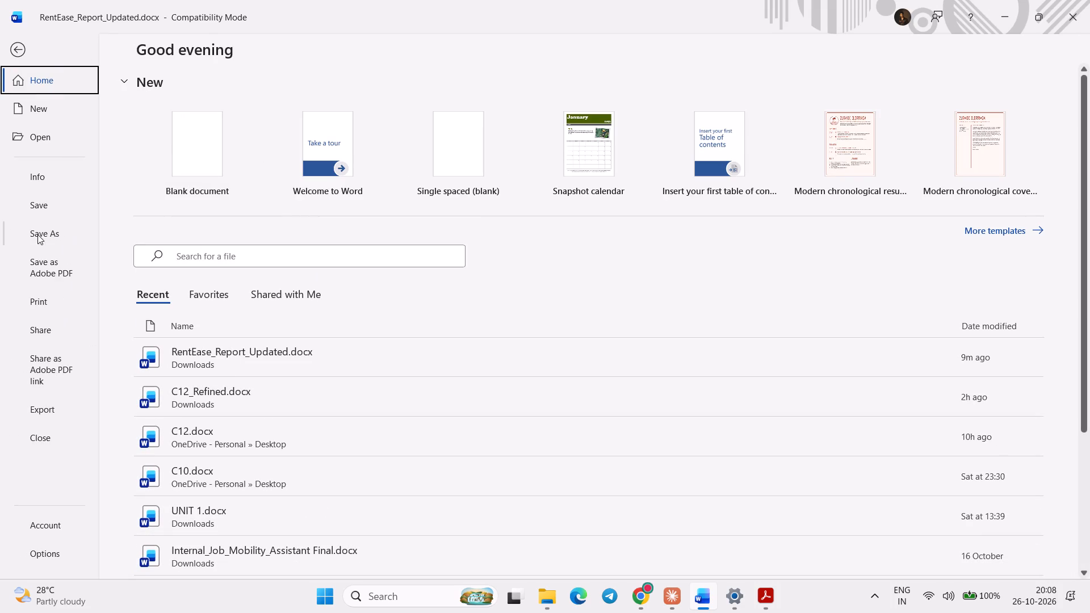
{"action": "left_click", "coordinate": [44, 304]}
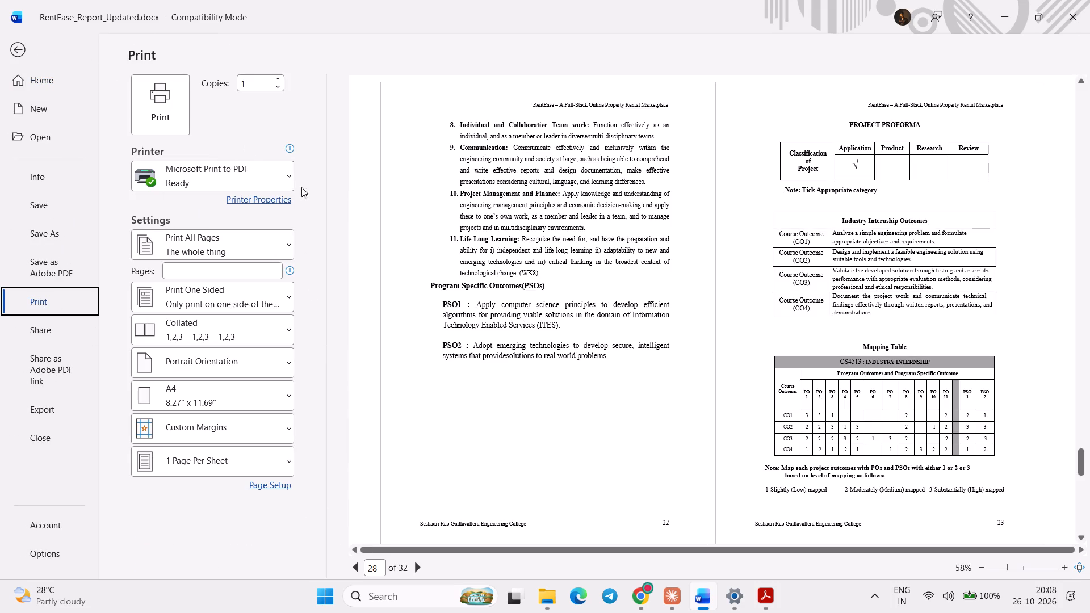
{"action": "scroll", "coordinate": [688, 308], "scroll_direction": "down", "scroll_amount": 5}
{"action": "scroll", "coordinate": [683, 352], "scroll_direction": "up", "scroll_amount": 2}
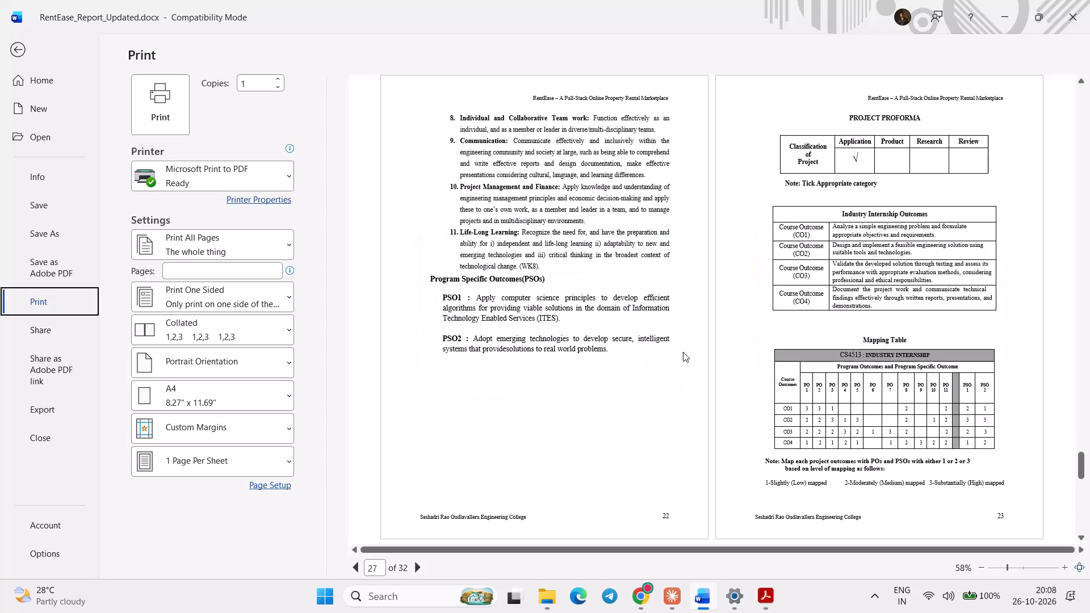
{"action": "scroll", "coordinate": [683, 352], "scroll_direction": "down", "scroll_amount": 2}
{"action": "scroll", "coordinate": [683, 352], "scroll_direction": "up", "scroll_amount": 1}
{"action": "scroll", "coordinate": [683, 352], "scroll_direction": "down", "scroll_amount": 1}
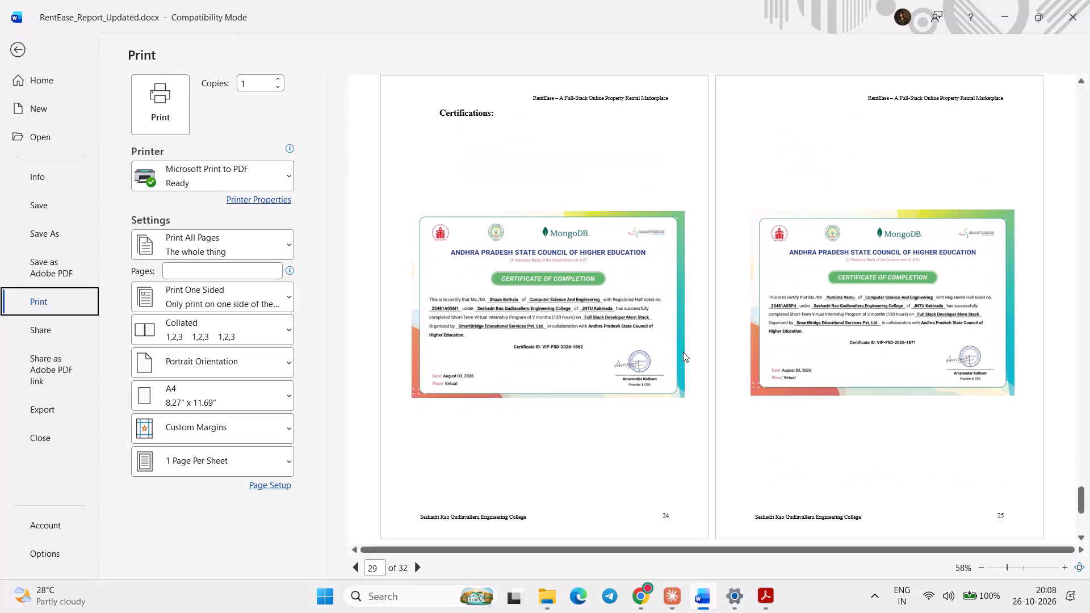
{"action": "scroll", "coordinate": [683, 352], "scroll_direction": "up", "scroll_amount": 1}
{"action": "scroll", "coordinate": [683, 352], "scroll_direction": "down", "scroll_amount": 1}
{"action": "scroll", "coordinate": [683, 352], "scroll_direction": "up", "scroll_amount": 1}
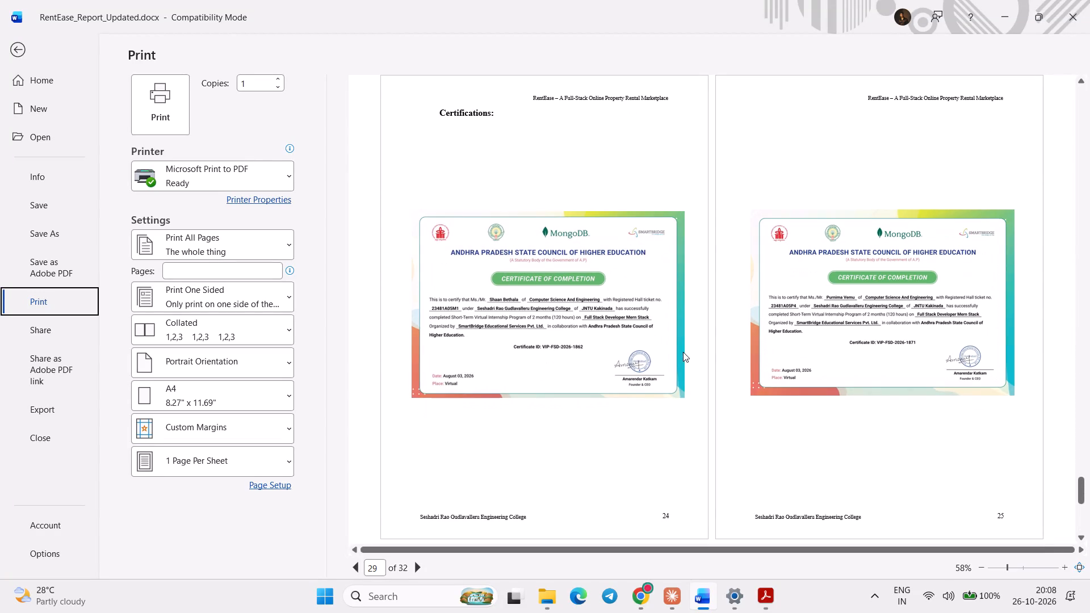
{"action": "scroll", "coordinate": [683, 352], "scroll_direction": "down", "scroll_amount": 2}
{"action": "scroll", "coordinate": [683, 352], "scroll_direction": "up", "scroll_amount": 1}
{"action": "scroll", "coordinate": [683, 352], "scroll_direction": "down", "scroll_amount": 1}
{"action": "scroll", "coordinate": [683, 352], "scroll_direction": "up", "scroll_amount": 2}
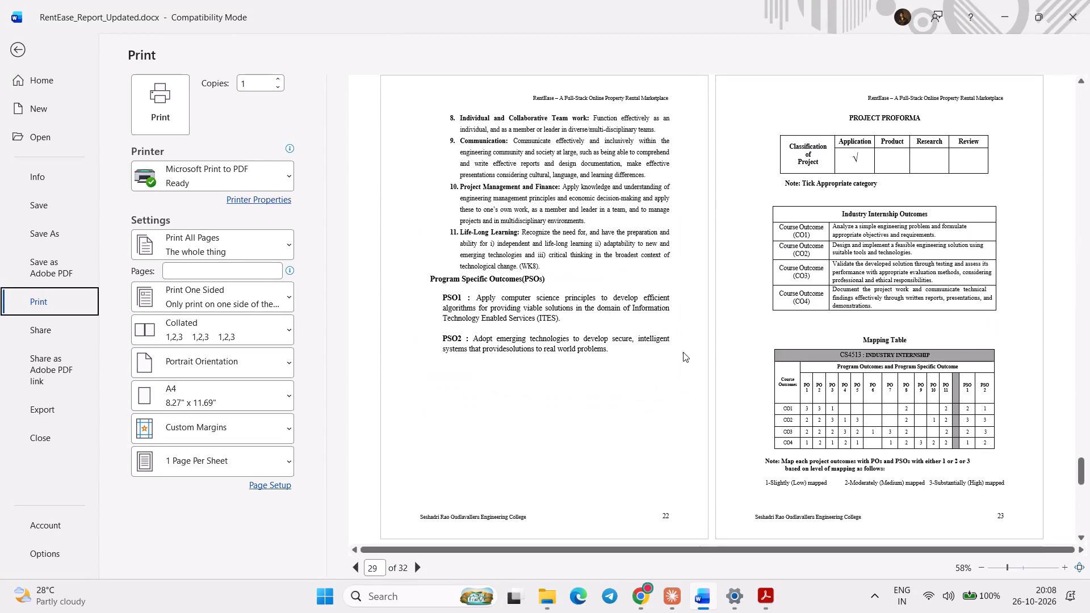
{"action": "scroll", "coordinate": [683, 352], "scroll_direction": "down", "scroll_amount": 2}
{"action": "scroll", "coordinate": [683, 352], "scroll_direction": "up", "scroll_amount": 1}
{"action": "scroll", "coordinate": [683, 352], "scroll_direction": "down", "scroll_amount": 1}
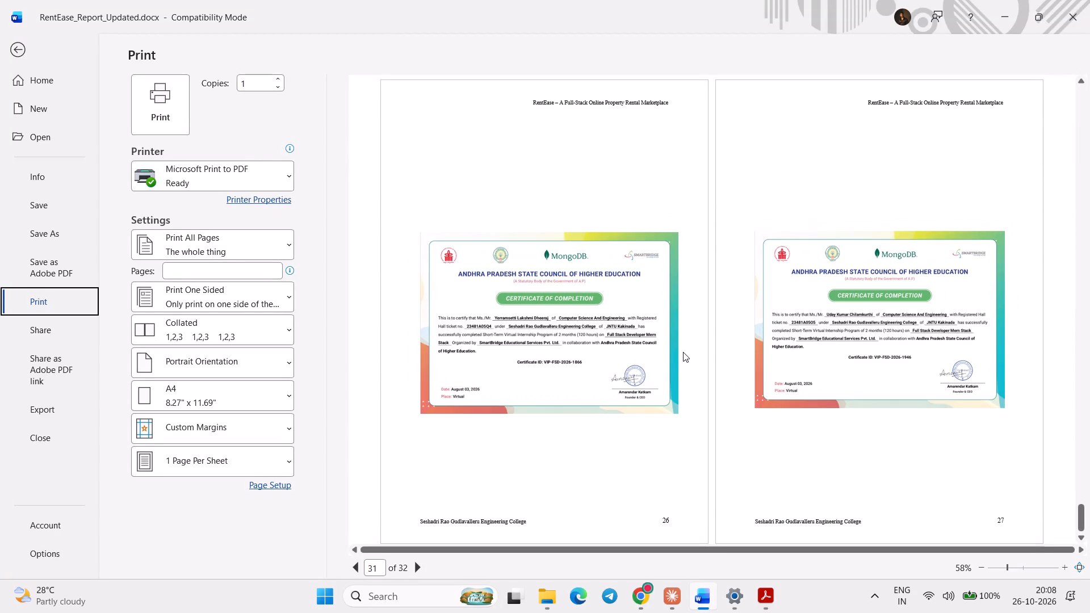
Compare the four certificate pages in the print preview and return to the document.
{"action": "scroll", "coordinate": [683, 352], "scroll_direction": "up", "scroll_amount": 1}
{"action": "scroll", "coordinate": [683, 352], "scroll_direction": "down", "scroll_amount": 1}
{"action": "scroll", "coordinate": [683, 352], "scroll_direction": "up", "scroll_amount": 1}
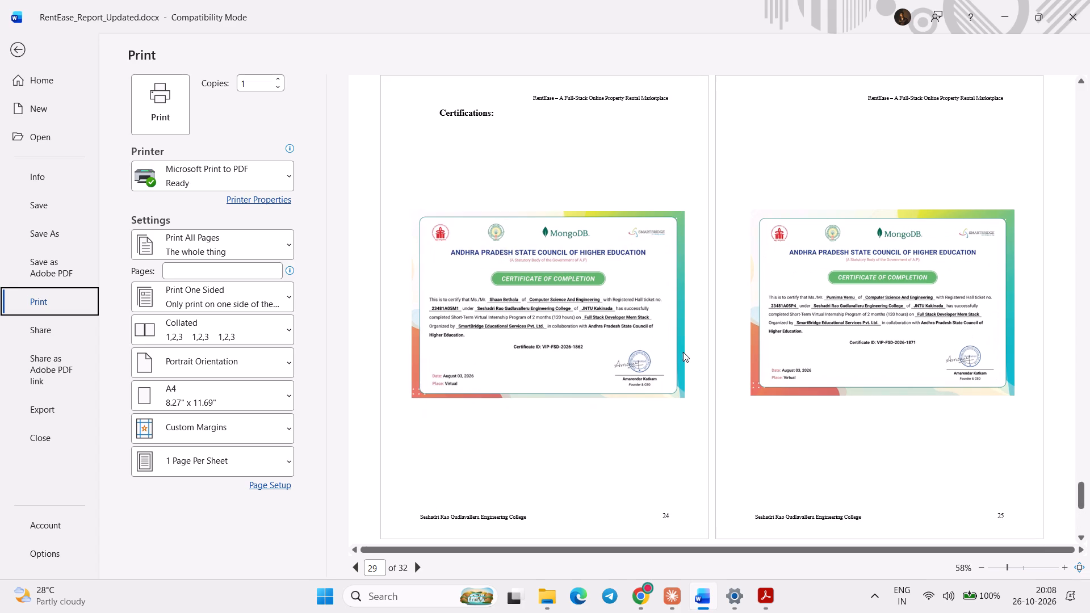
{"action": "scroll", "coordinate": [683, 352], "scroll_direction": "down", "scroll_amount": 1}
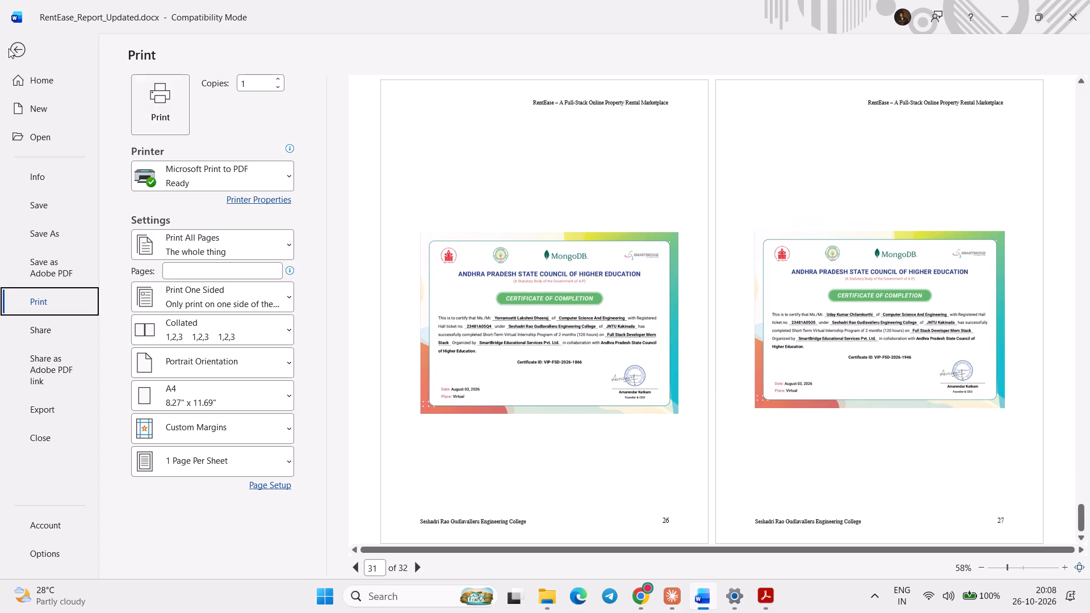
{"action": "left_click", "coordinate": [10, 43]}
Move the third certificate picture slightly up on its page.
{"action": "scroll", "coordinate": [397, 289], "scroll_direction": "down", "scroll_amount": 5}
{"action": "scroll", "coordinate": [450, 357], "scroll_direction": "down", "scroll_amount": 3}
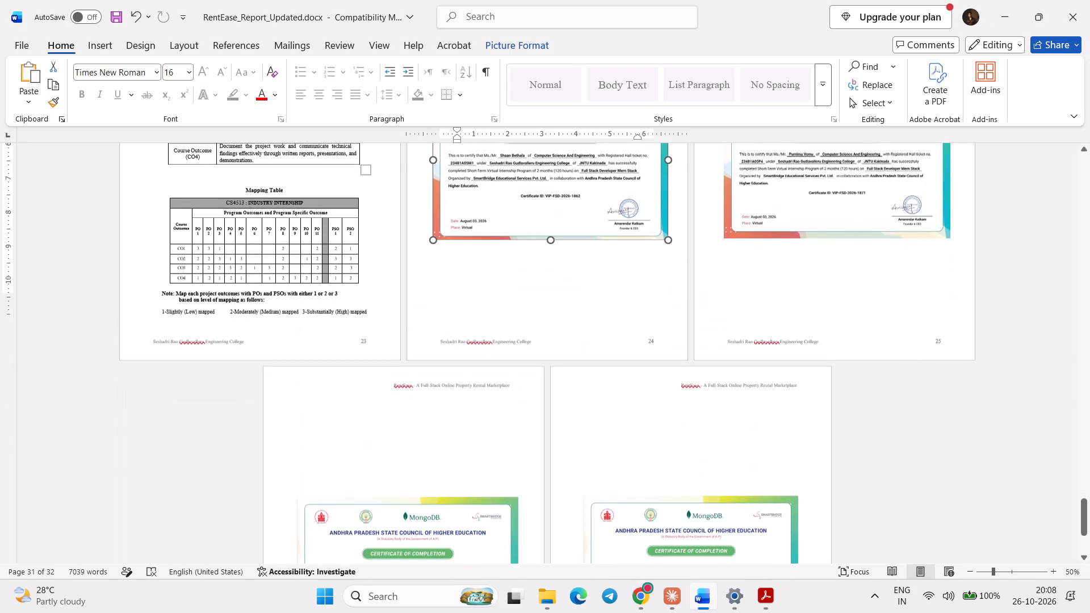
{"action": "scroll", "coordinate": [450, 357], "scroll_direction": "down", "scroll_amount": 2}
{"action": "left_click", "coordinate": [450, 503]}
{"action": "left_click_drag", "start_coordinate": [433, 498], "coordinate": [431, 491]}
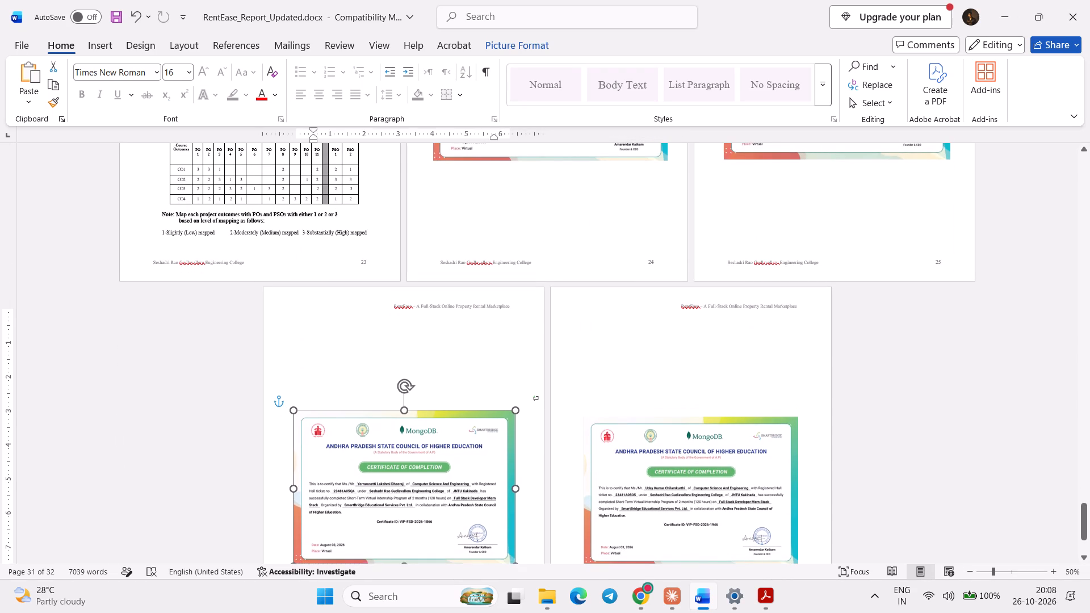
{"action": "left_click_drag", "start_coordinate": [431, 491], "coordinate": [432, 489]}
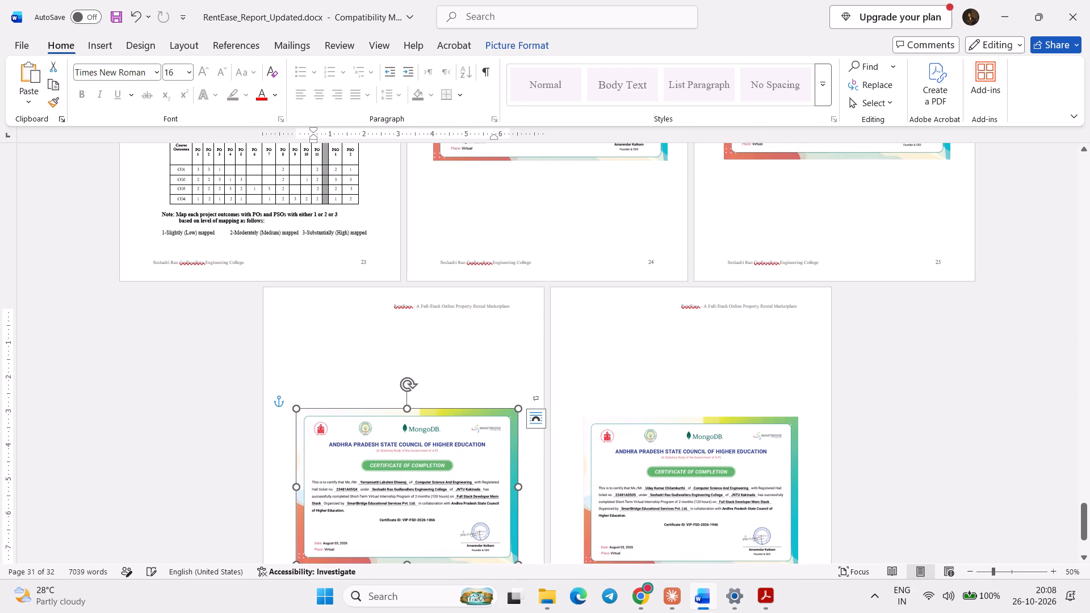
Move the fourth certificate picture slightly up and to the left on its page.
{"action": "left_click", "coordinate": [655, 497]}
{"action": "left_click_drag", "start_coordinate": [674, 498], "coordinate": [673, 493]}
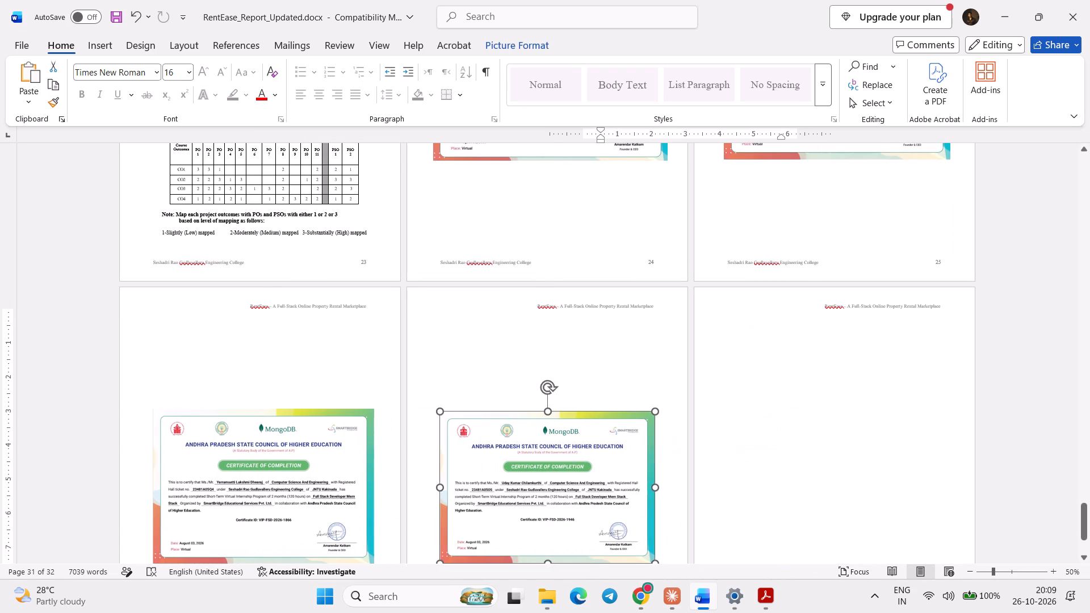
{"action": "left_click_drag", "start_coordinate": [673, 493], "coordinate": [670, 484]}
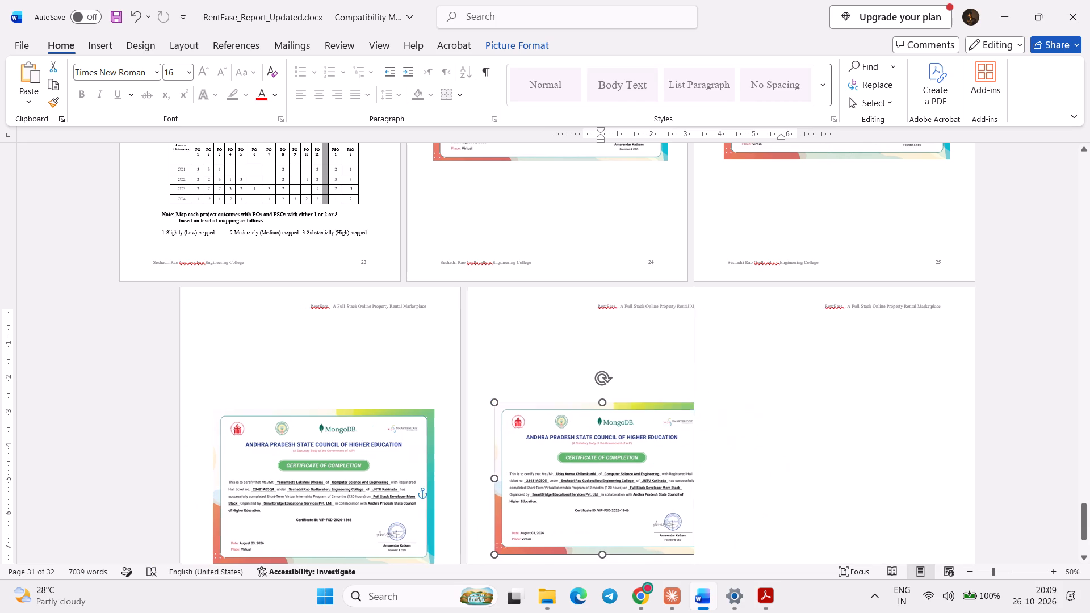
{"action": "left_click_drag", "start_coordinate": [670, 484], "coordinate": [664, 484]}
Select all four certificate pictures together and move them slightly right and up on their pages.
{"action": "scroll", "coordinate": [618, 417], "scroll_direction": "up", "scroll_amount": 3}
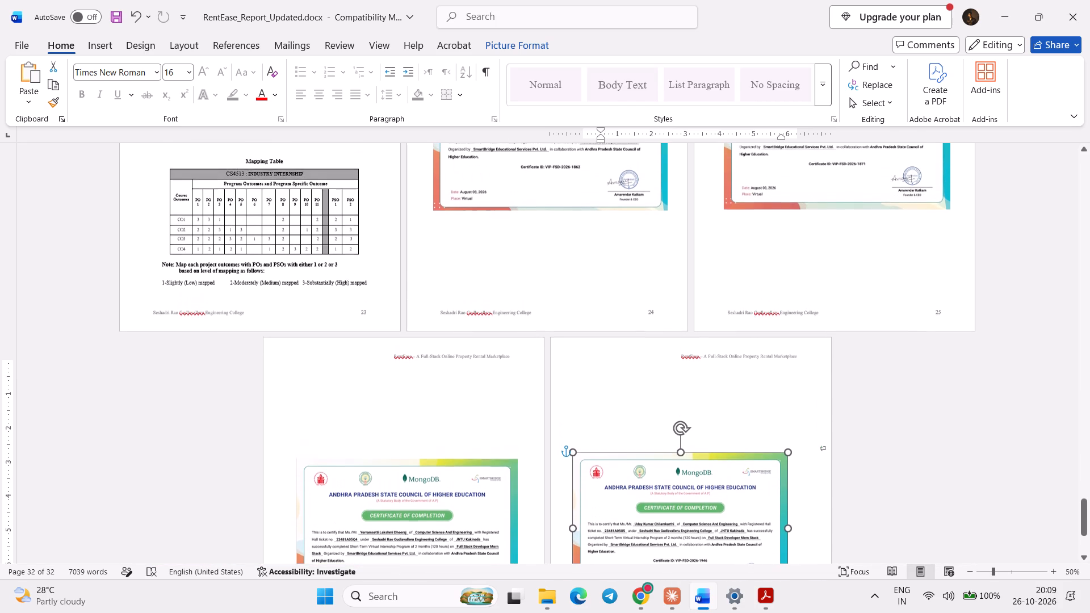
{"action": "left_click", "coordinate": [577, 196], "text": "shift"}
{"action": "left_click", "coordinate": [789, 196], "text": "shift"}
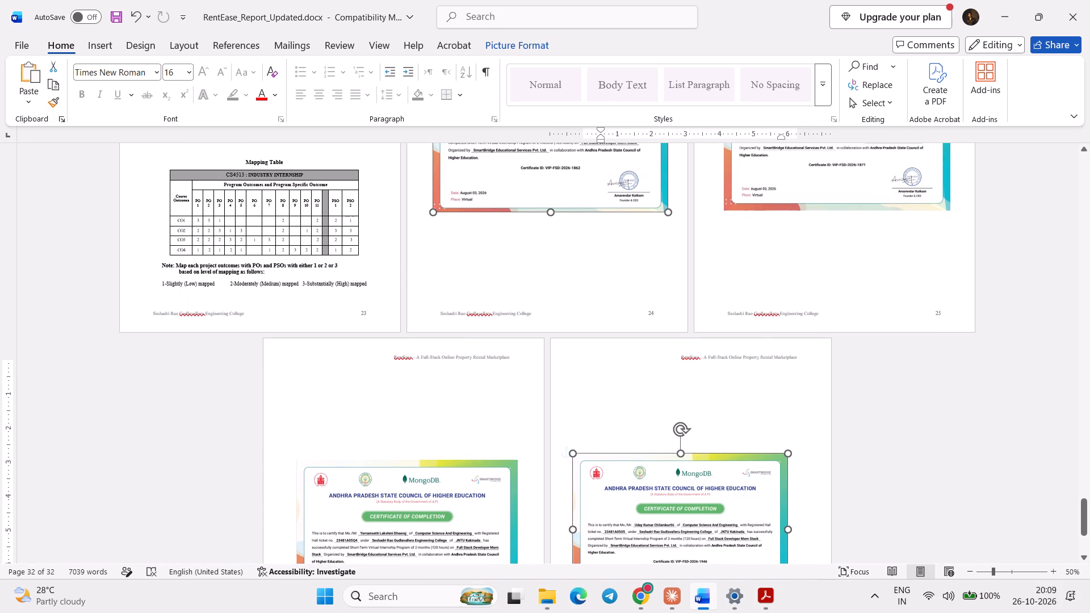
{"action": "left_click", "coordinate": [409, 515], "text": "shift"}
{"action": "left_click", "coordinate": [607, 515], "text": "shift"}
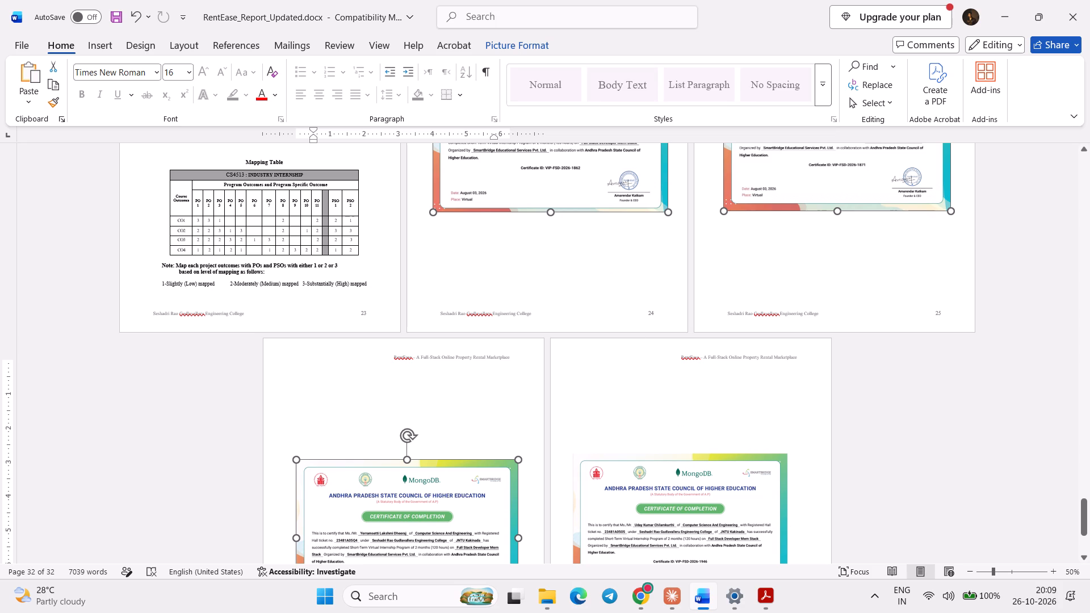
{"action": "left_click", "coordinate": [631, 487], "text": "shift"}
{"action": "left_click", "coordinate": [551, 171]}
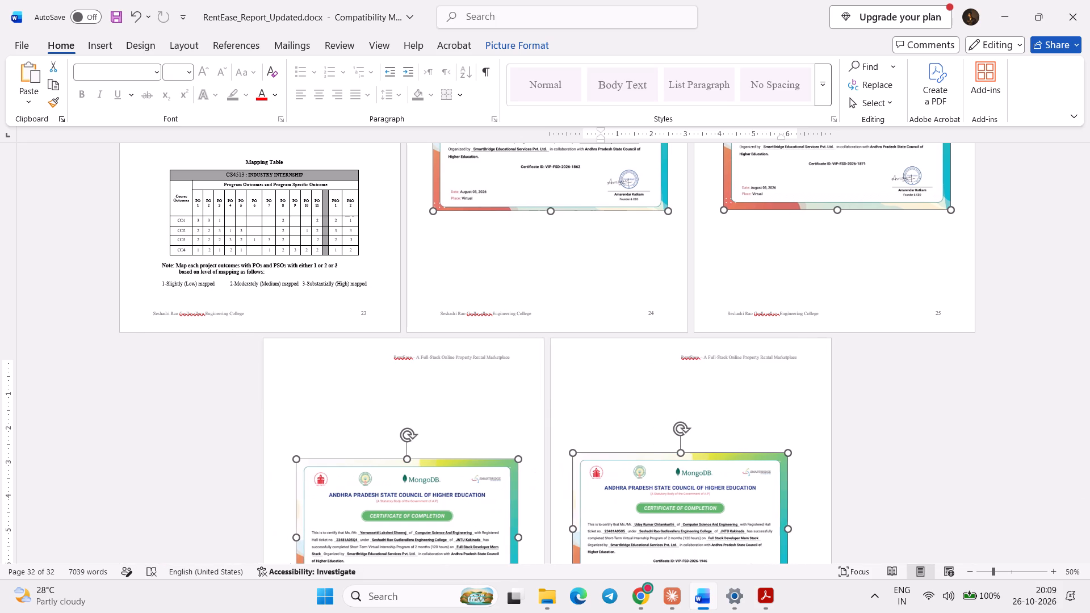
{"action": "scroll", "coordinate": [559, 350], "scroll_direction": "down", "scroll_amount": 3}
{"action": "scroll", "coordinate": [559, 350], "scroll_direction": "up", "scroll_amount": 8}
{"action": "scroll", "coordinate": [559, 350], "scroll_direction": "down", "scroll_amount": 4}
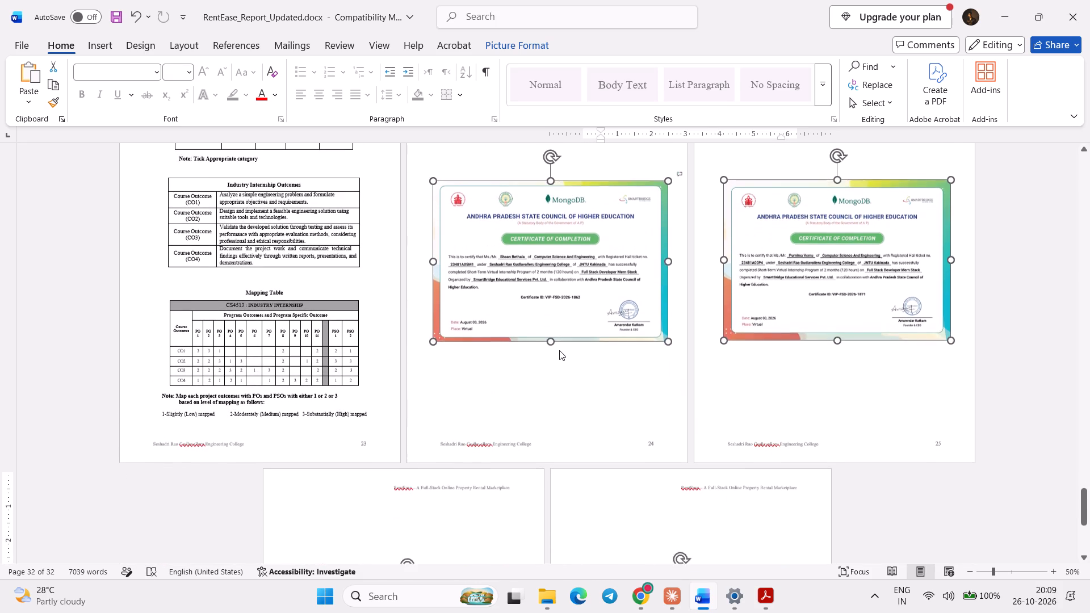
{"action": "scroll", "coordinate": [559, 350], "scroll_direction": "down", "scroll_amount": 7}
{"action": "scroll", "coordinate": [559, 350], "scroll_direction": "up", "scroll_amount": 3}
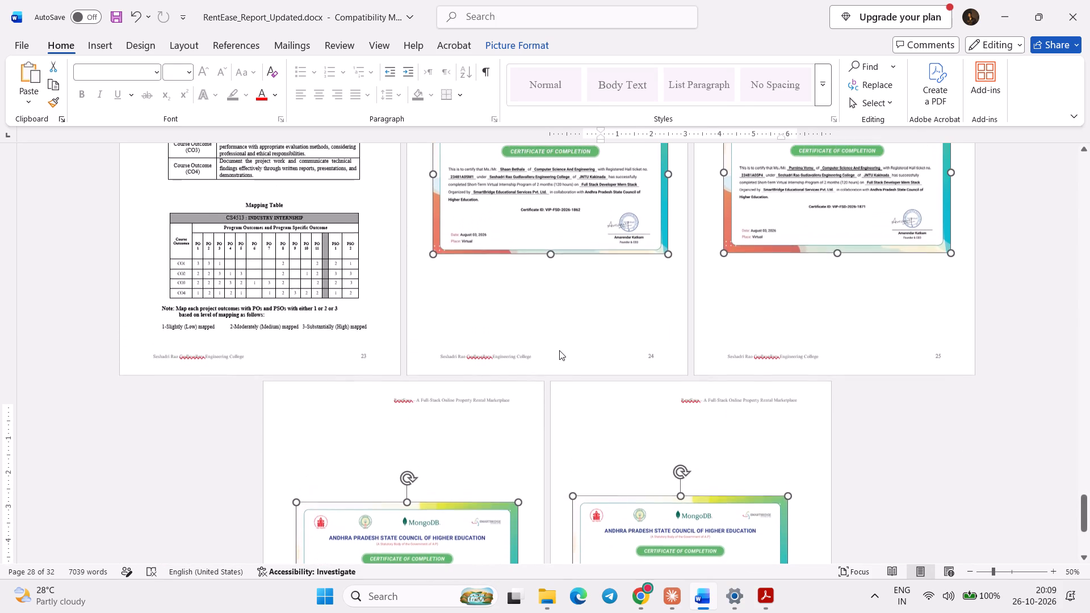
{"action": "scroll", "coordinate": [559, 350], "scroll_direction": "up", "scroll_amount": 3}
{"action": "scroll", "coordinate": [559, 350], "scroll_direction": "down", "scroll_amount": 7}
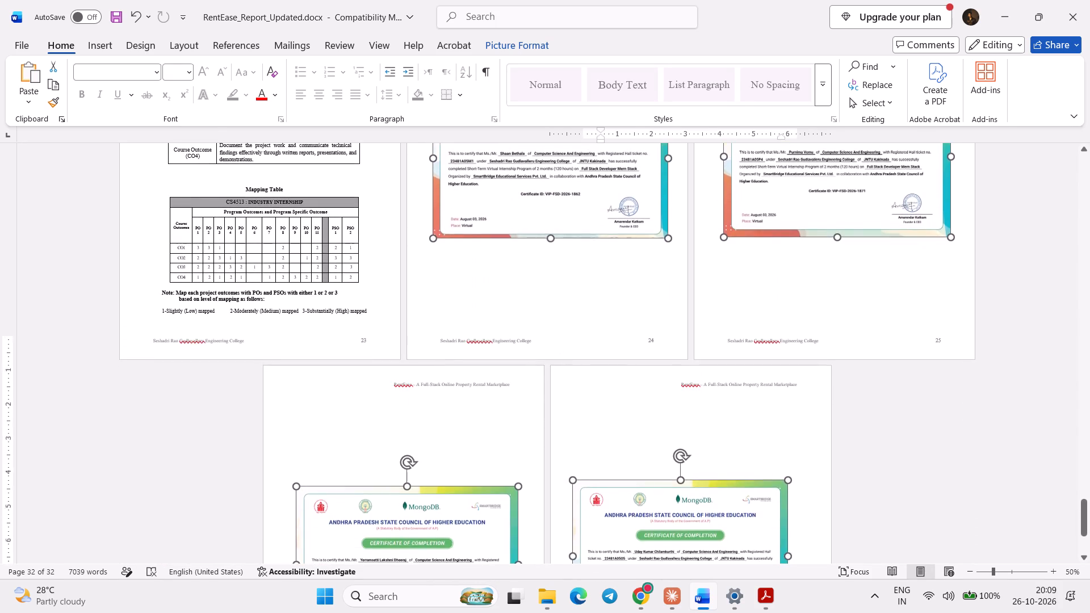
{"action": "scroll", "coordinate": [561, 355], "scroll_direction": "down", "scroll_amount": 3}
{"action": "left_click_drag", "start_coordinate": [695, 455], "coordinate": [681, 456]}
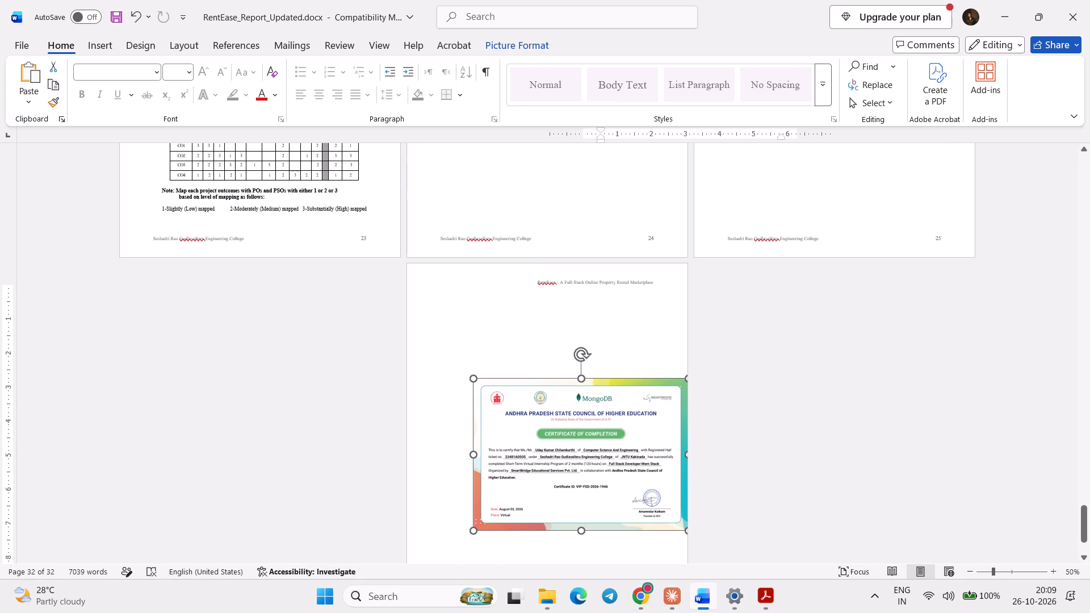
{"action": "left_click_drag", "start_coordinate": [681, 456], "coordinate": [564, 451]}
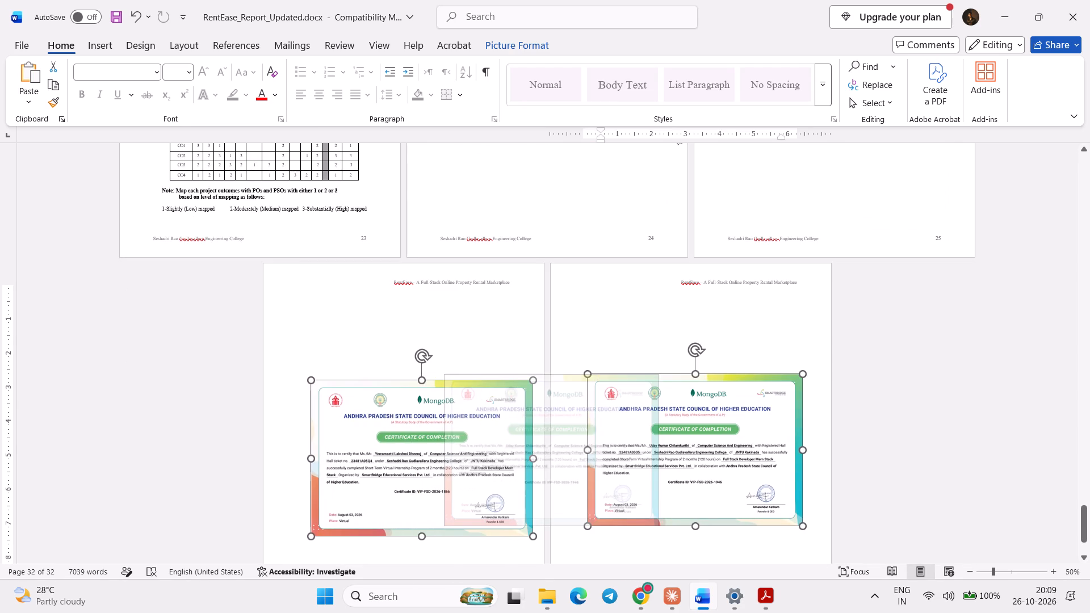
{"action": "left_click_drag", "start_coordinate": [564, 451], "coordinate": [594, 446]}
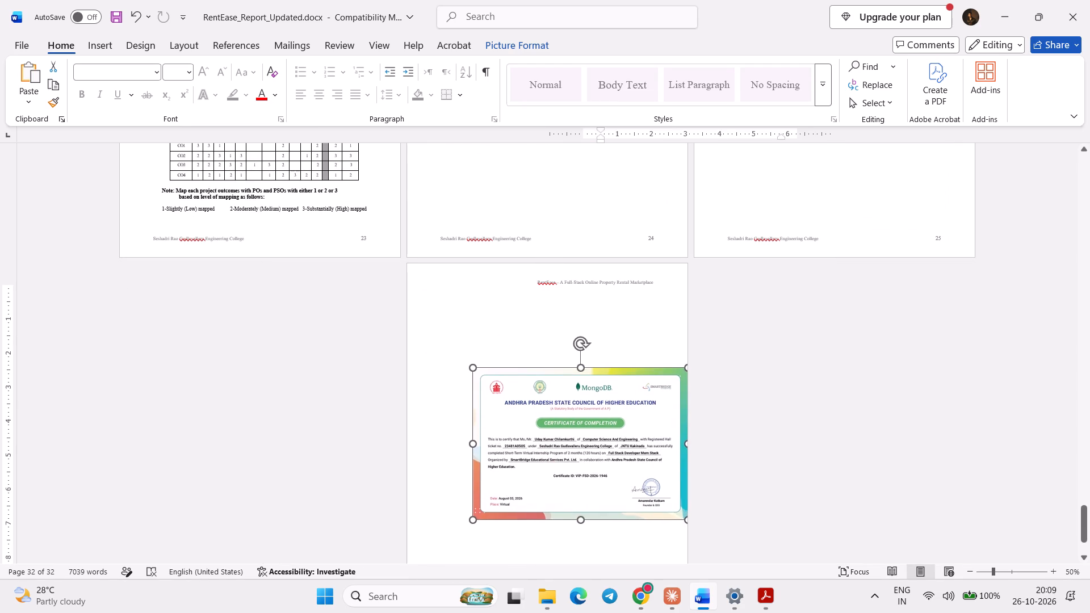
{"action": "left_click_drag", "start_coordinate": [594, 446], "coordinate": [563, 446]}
Examine the placement of the four certificate pictures on their pages, both side by side and close up.
{"action": "scroll", "coordinate": [685, 427], "scroll_direction": "up", "scroll_amount": 2}
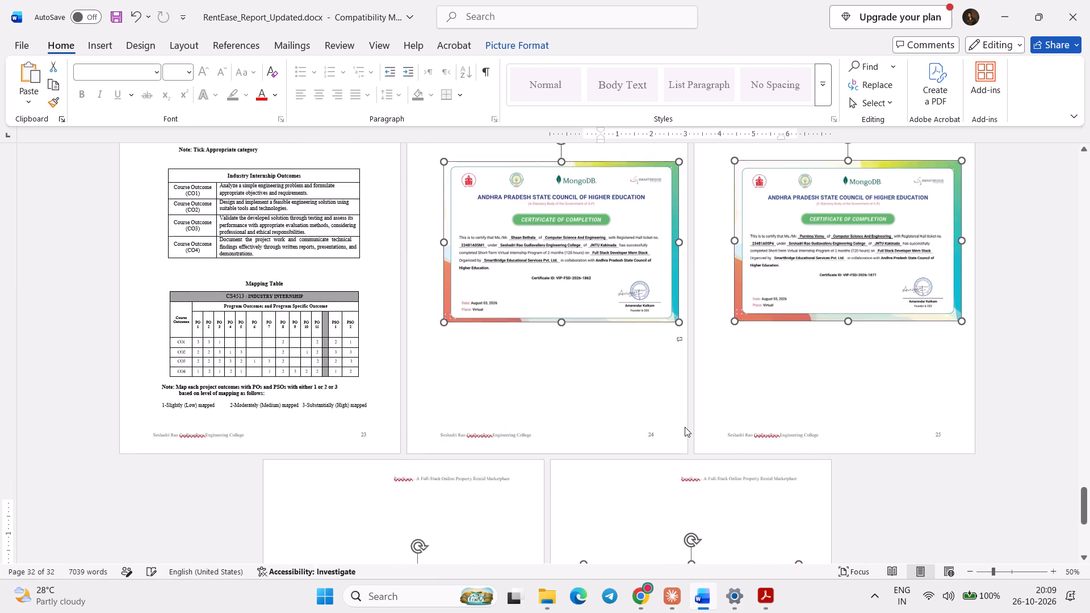
{"action": "scroll", "coordinate": [685, 427], "scroll_direction": "up", "scroll_amount": 2}
{"action": "scroll", "coordinate": [685, 425], "scroll_direction": "down", "scroll_amount": 13}
{"action": "scroll", "coordinate": [683, 450], "scroll_direction": "up", "scroll_amount": 11}
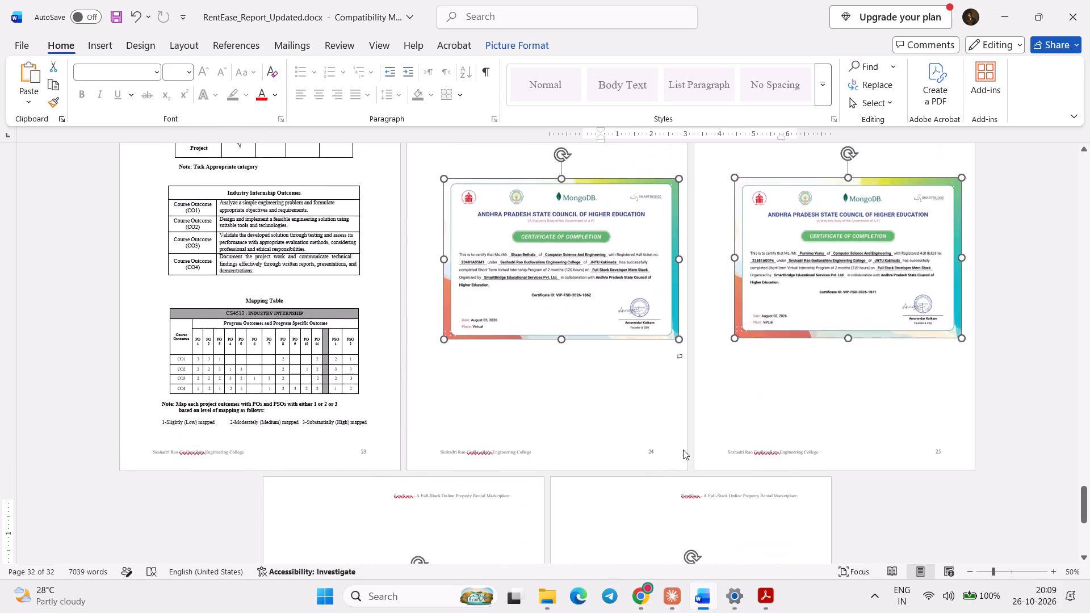
{"action": "scroll", "coordinate": [683, 450], "scroll_direction": "up", "scroll_amount": 10, "text": "ctrl"}
{"action": "scroll", "coordinate": [683, 450], "scroll_direction": "down", "scroll_amount": 13}
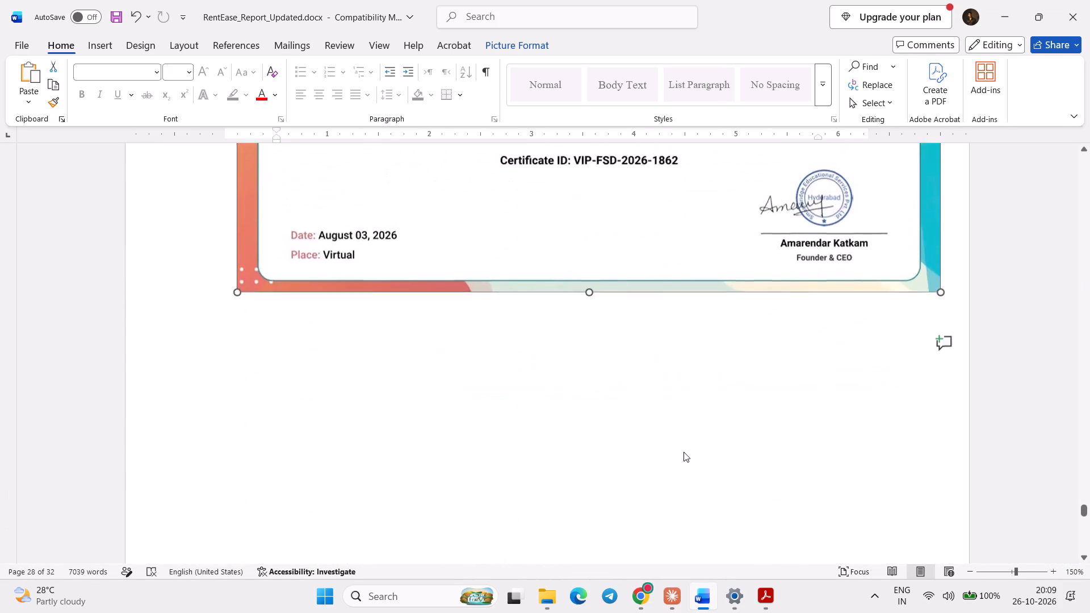
{"action": "scroll", "coordinate": [684, 452], "scroll_direction": "down", "scroll_amount": 20}
{"action": "scroll", "coordinate": [684, 452], "scroll_direction": "down", "scroll_amount": 3}
{"action": "scroll", "coordinate": [684, 452], "scroll_direction": "up", "scroll_amount": 6}
{"action": "scroll", "coordinate": [684, 453], "scroll_direction": "down", "scroll_amount": 20}
{"action": "scroll", "coordinate": [684, 453], "scroll_direction": "down", "scroll_amount": 1}
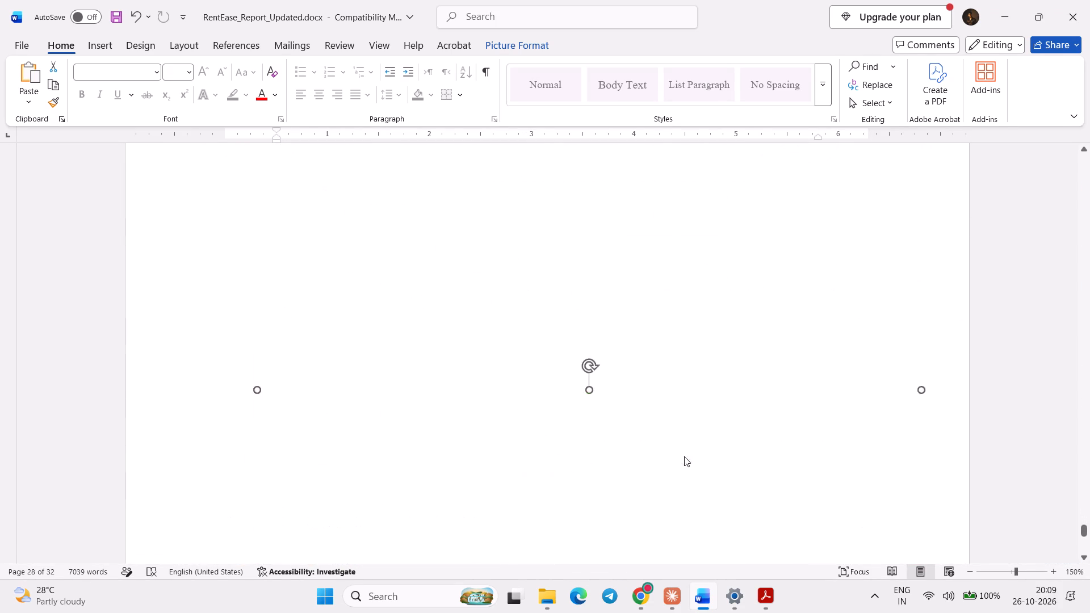
{"action": "scroll", "coordinate": [684, 456], "scroll_direction": "down", "scroll_amount": 20}
{"action": "scroll", "coordinate": [684, 456], "scroll_direction": "down", "scroll_amount": 20}
{"action": "scroll", "coordinate": [684, 456], "scroll_direction": "down", "scroll_amount": 4}
{"action": "scroll", "coordinate": [684, 456], "scroll_direction": "up", "scroll_amount": 3}
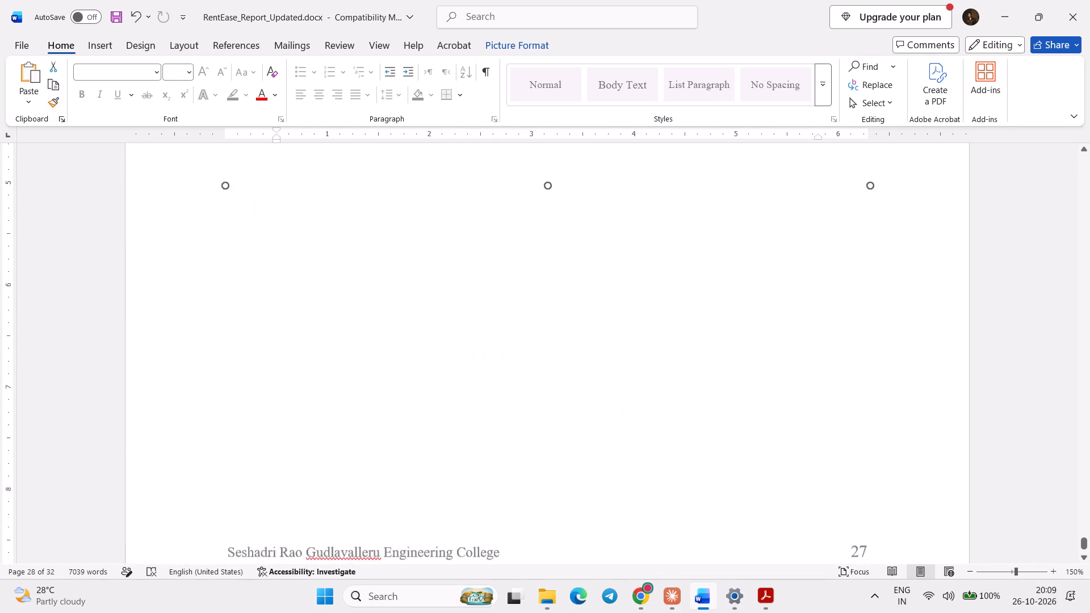
{"action": "scroll", "coordinate": [684, 456], "scroll_direction": "up", "scroll_amount": 9}
{"action": "scroll", "coordinate": [684, 456], "scroll_direction": "down", "scroll_amount": 4}
{"action": "scroll", "coordinate": [684, 456], "scroll_direction": "down", "scroll_amount": 3, "text": "ctrl"}
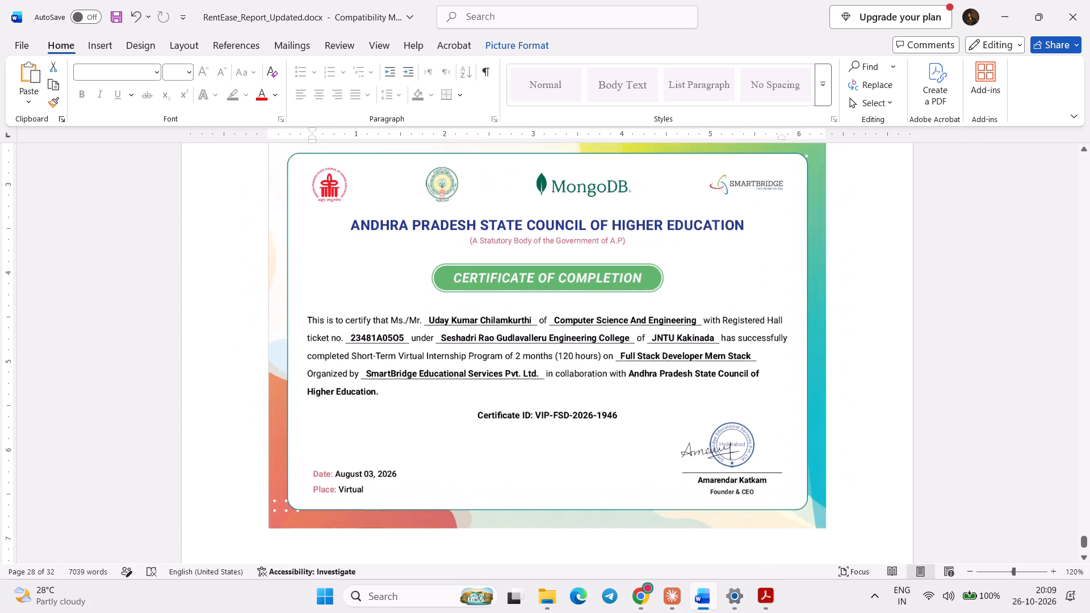
{"action": "scroll", "coordinate": [684, 456], "scroll_direction": "down", "scroll_amount": 1, "text": "ctrl"}
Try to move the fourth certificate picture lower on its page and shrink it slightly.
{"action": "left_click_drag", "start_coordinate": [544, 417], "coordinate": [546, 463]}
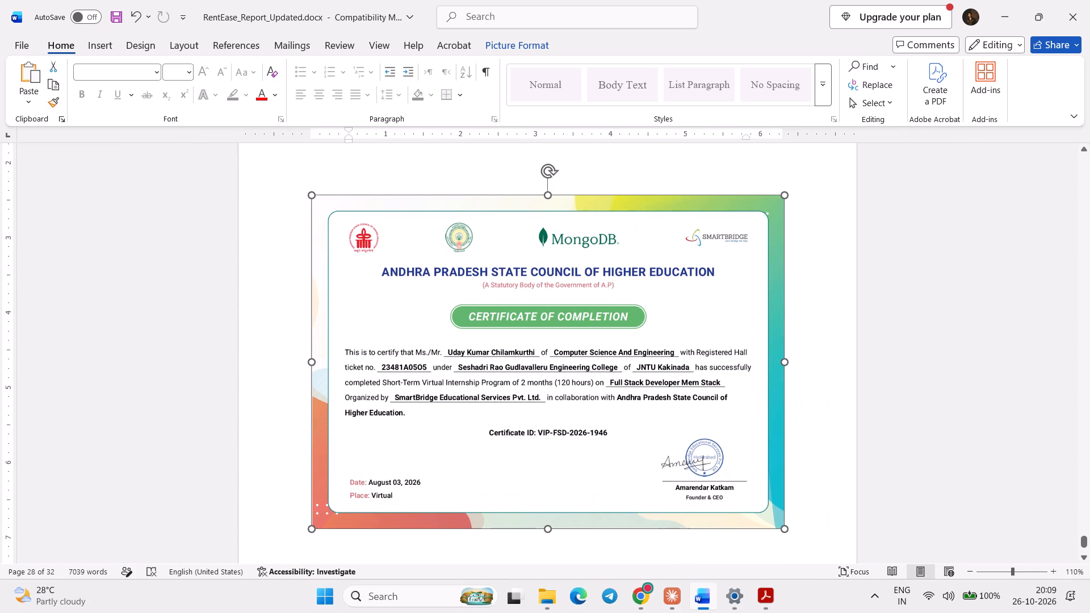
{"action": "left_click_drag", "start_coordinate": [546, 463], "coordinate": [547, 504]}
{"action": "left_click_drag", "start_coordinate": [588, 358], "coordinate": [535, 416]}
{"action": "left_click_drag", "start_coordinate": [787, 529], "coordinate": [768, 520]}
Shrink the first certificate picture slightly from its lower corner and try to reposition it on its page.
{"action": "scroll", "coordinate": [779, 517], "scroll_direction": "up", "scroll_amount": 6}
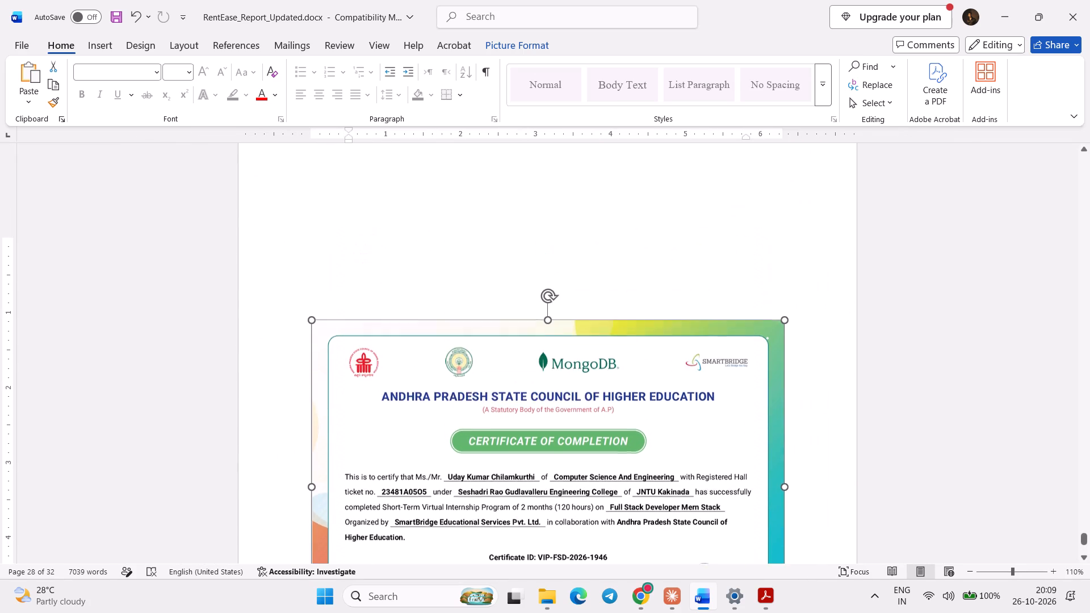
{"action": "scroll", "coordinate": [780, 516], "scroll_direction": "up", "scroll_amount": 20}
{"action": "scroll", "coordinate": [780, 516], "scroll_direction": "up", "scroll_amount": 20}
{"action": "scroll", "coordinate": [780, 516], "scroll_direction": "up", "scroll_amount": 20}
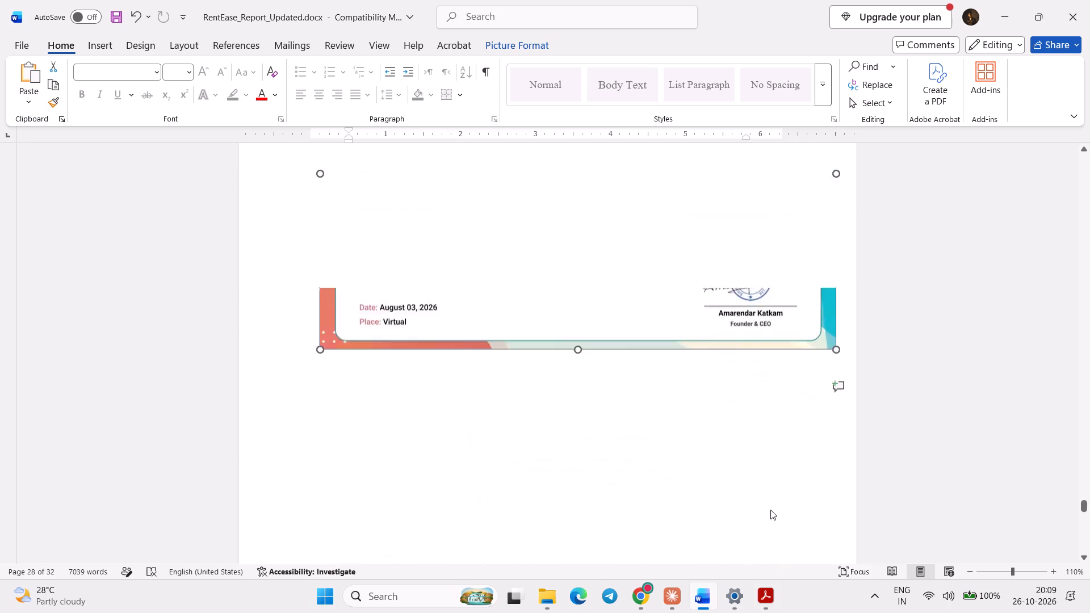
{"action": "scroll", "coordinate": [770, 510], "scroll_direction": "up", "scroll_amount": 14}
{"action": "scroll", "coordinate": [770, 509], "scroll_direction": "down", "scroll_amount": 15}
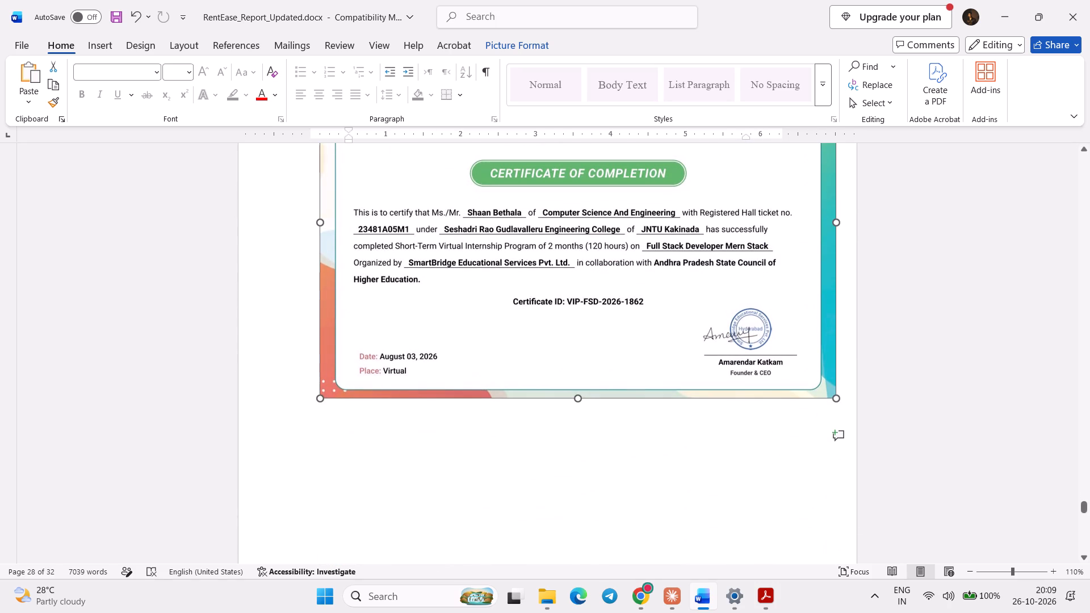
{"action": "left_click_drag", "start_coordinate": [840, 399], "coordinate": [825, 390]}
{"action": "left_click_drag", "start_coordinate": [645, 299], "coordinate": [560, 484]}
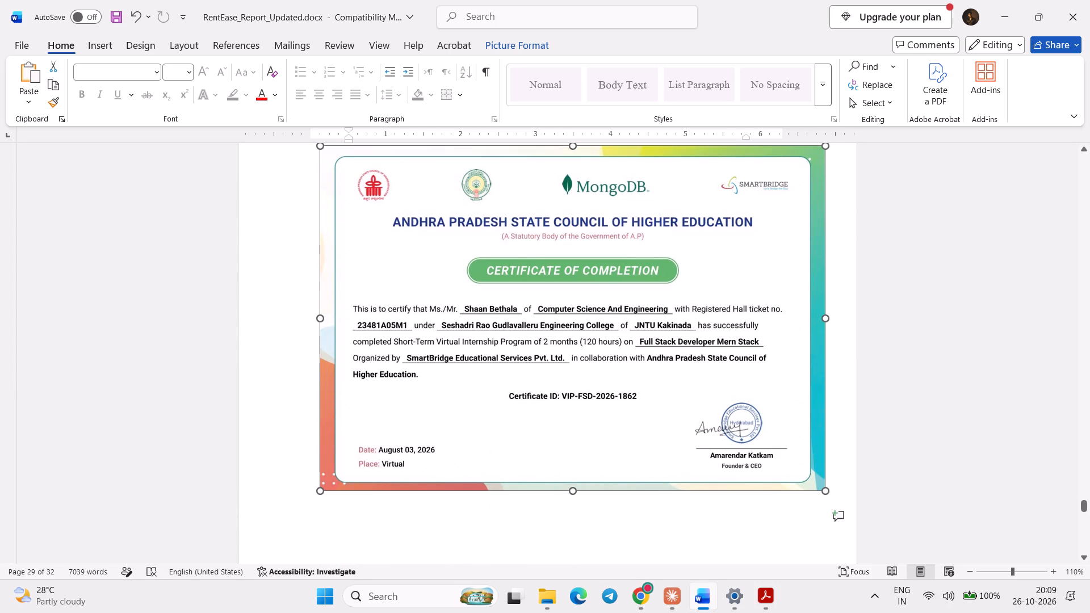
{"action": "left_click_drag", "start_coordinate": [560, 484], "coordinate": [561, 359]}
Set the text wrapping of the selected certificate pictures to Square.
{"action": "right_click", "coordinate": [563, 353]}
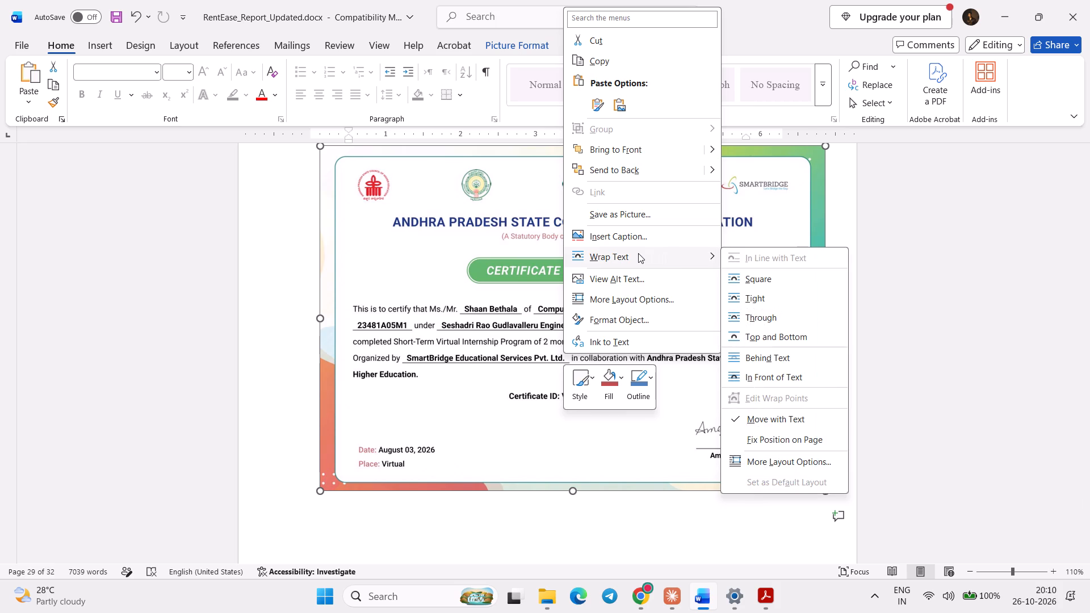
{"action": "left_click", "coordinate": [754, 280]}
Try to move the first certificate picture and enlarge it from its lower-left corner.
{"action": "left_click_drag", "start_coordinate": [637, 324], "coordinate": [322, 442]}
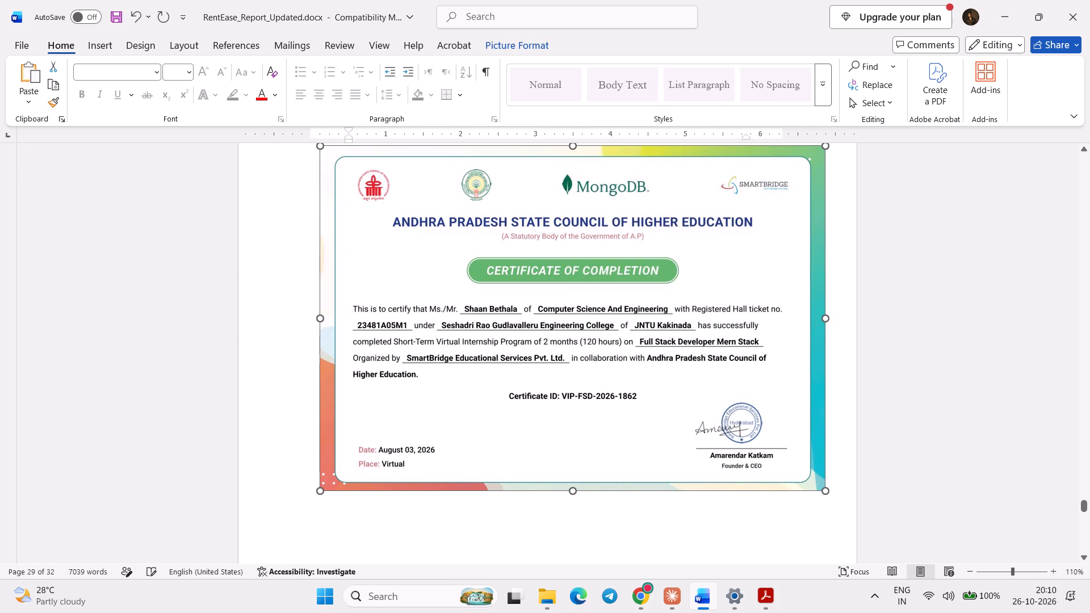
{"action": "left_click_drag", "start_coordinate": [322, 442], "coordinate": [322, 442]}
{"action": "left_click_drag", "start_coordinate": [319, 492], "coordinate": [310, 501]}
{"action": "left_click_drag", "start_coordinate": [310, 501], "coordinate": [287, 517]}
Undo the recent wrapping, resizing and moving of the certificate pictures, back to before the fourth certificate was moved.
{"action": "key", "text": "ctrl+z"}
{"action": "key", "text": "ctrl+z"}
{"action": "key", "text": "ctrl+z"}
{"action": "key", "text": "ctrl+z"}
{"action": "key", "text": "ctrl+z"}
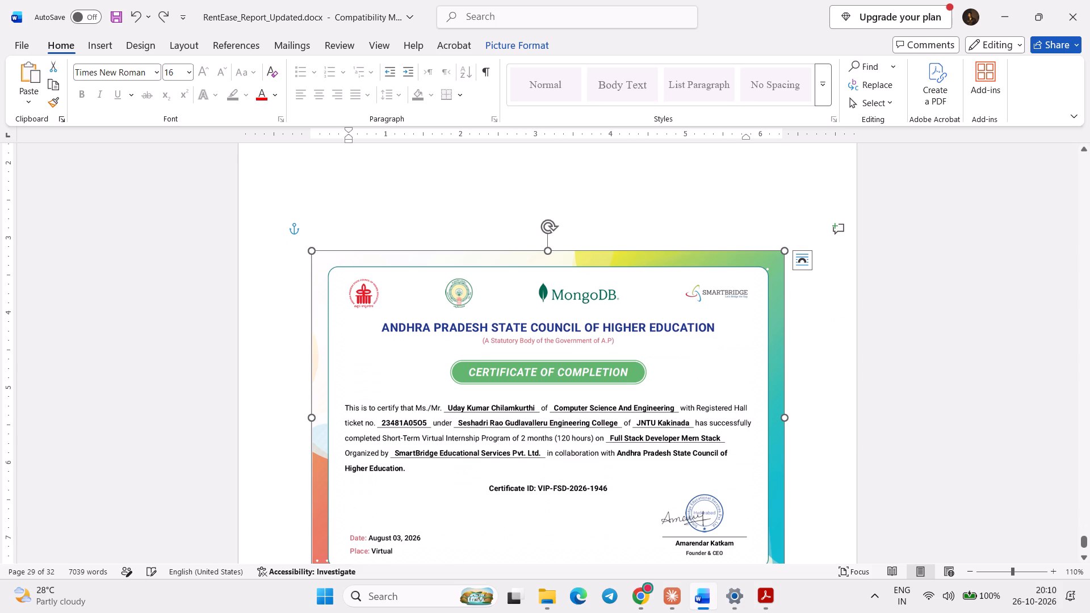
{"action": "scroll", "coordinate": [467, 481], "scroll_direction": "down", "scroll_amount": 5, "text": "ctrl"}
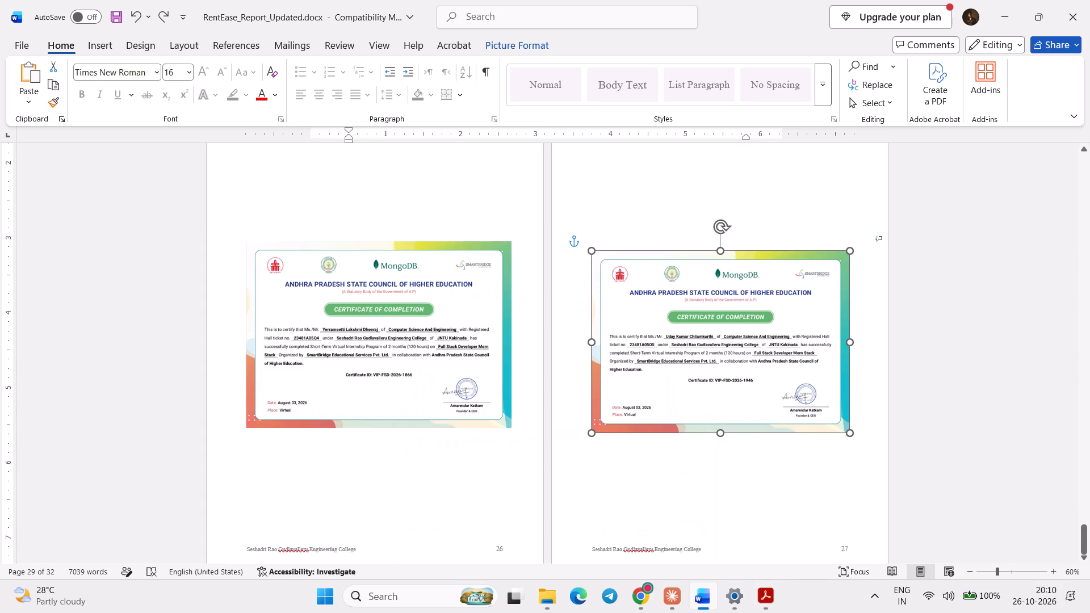
Nudge the third certificate picture slightly downward on its page.
{"action": "scroll", "coordinate": [467, 481], "scroll_direction": "down", "scroll_amount": 5}
{"action": "left_click", "coordinate": [414, 363]}
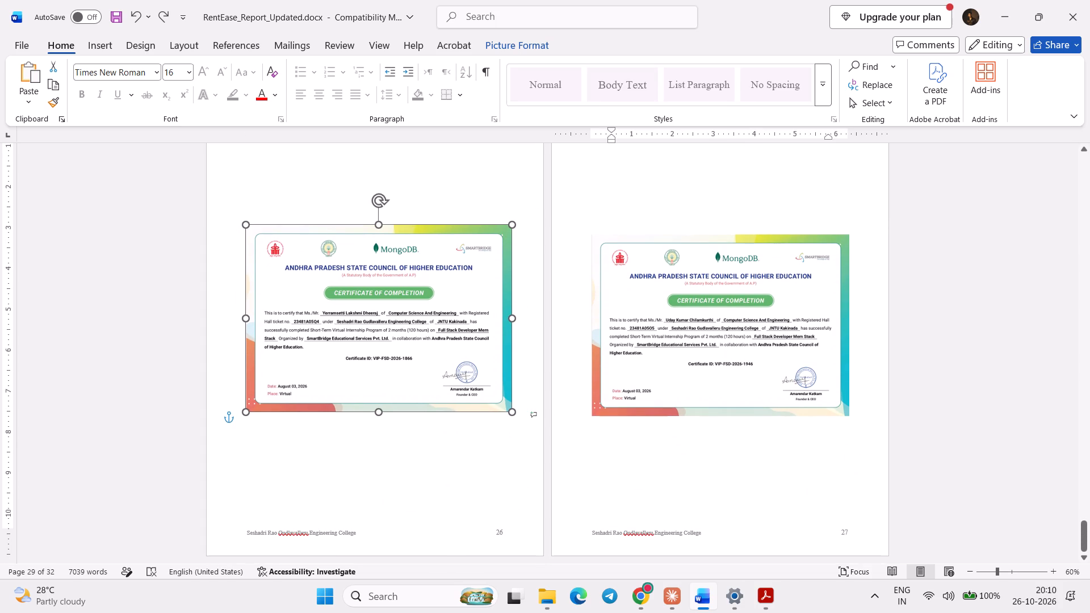
{"action": "scroll", "coordinate": [517, 380], "scroll_direction": "down", "scroll_amount": 15}
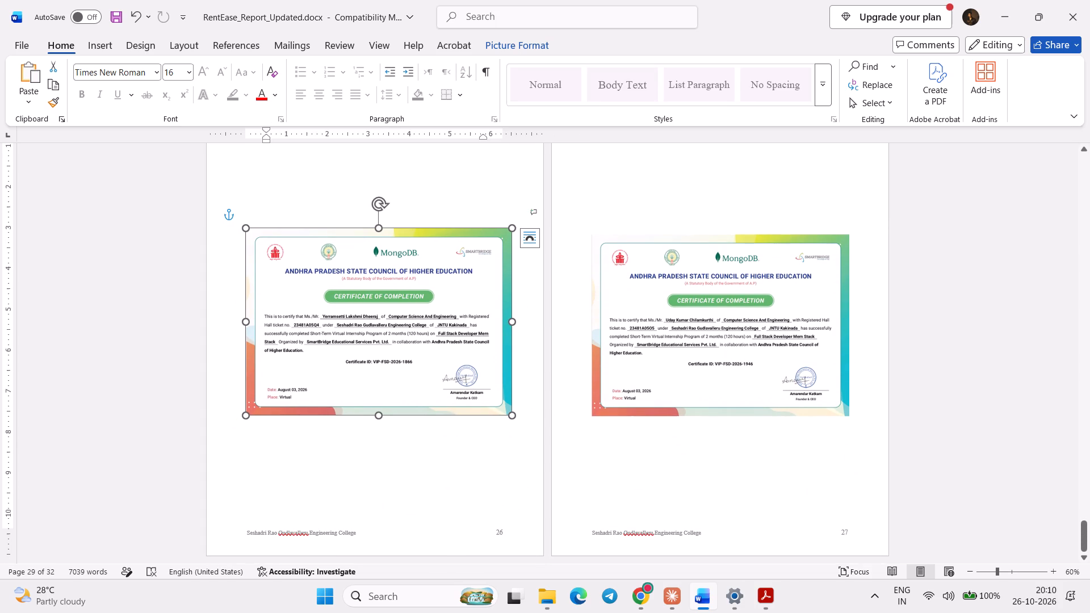
Examine the placement of all four certificates in the document and in the print preview.
{"action": "scroll", "coordinate": [1001, 335], "scroll_direction": "up", "scroll_amount": 18}
{"action": "scroll", "coordinate": [1001, 335], "scroll_direction": "up", "scroll_amount": 7}
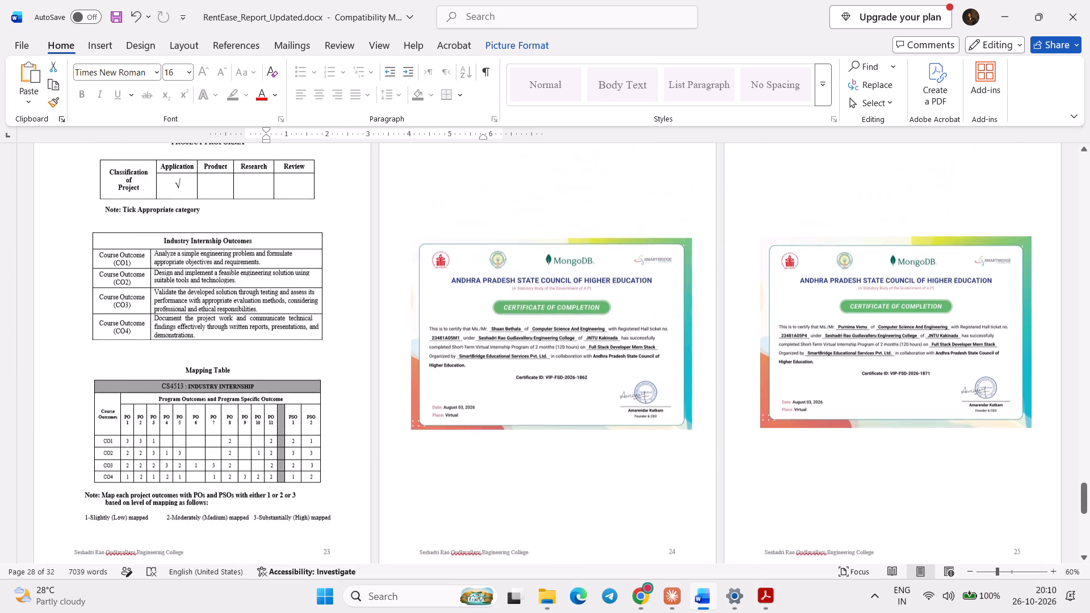
{"action": "scroll", "coordinate": [1001, 335], "scroll_direction": "down", "scroll_amount": 17}
{"action": "scroll", "coordinate": [1001, 335], "scroll_direction": "up", "scroll_amount": 14}
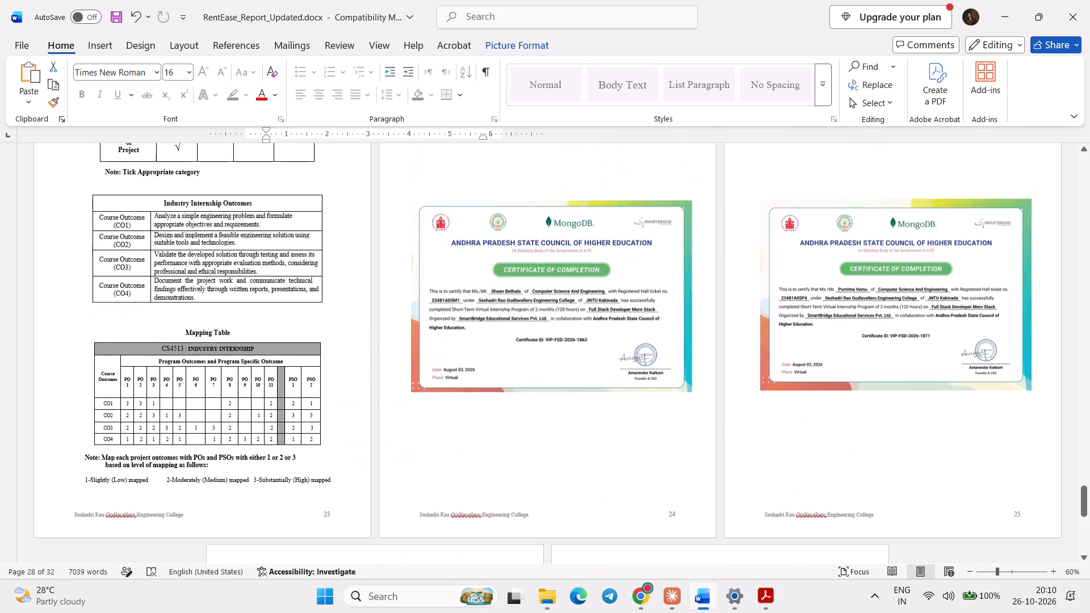
{"action": "scroll", "coordinate": [1001, 335], "scroll_direction": "up", "scroll_amount": 9}
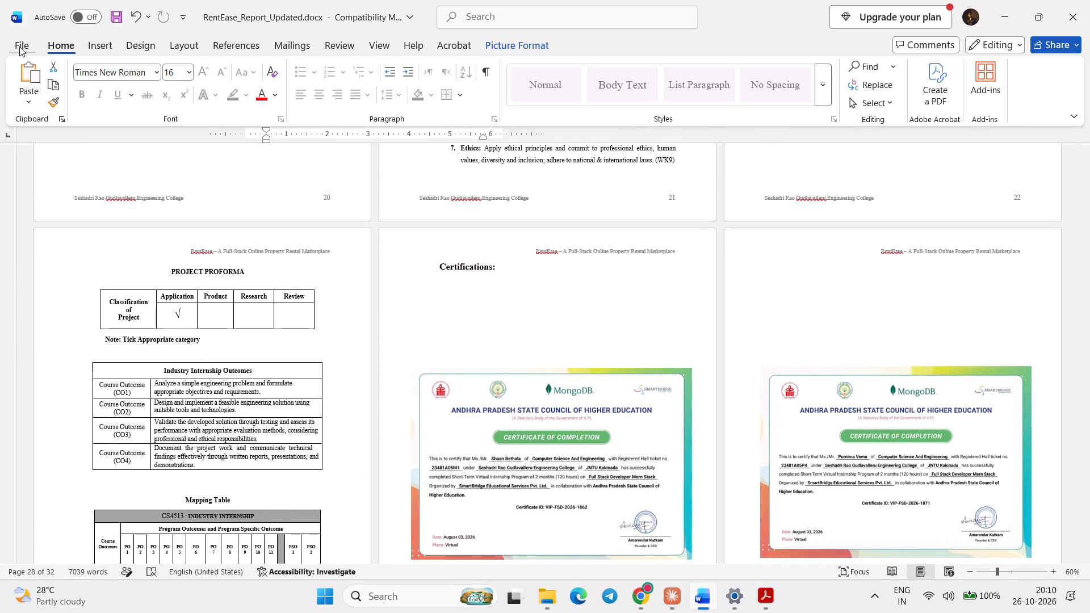
{"action": "left_click", "coordinate": [19, 47]}
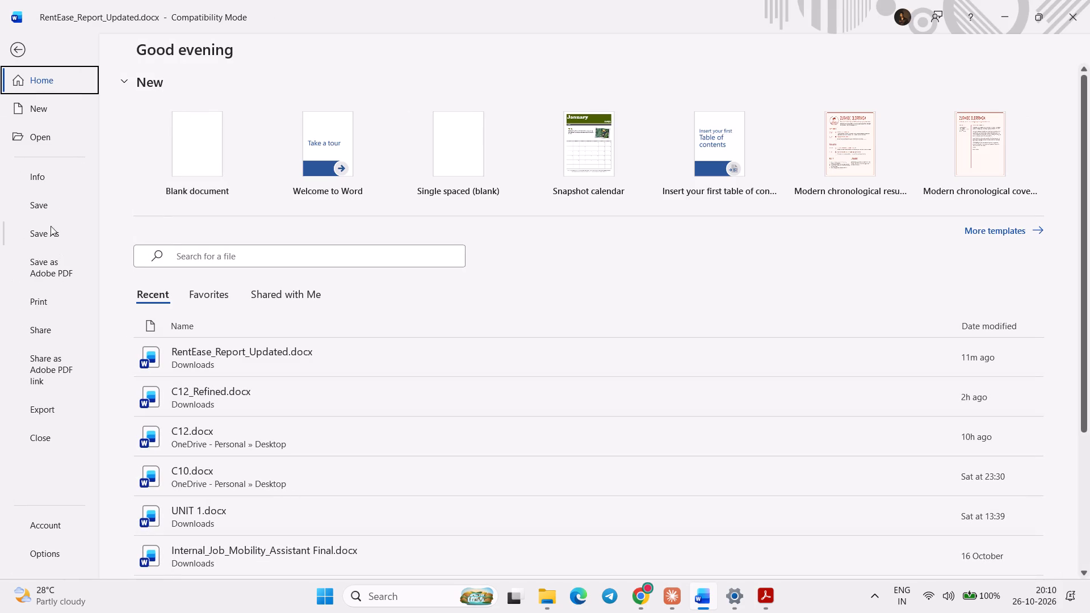
{"action": "left_click", "coordinate": [40, 306]}
{"action": "scroll", "coordinate": [848, 403], "scroll_direction": "down", "scroll_amount": 13}
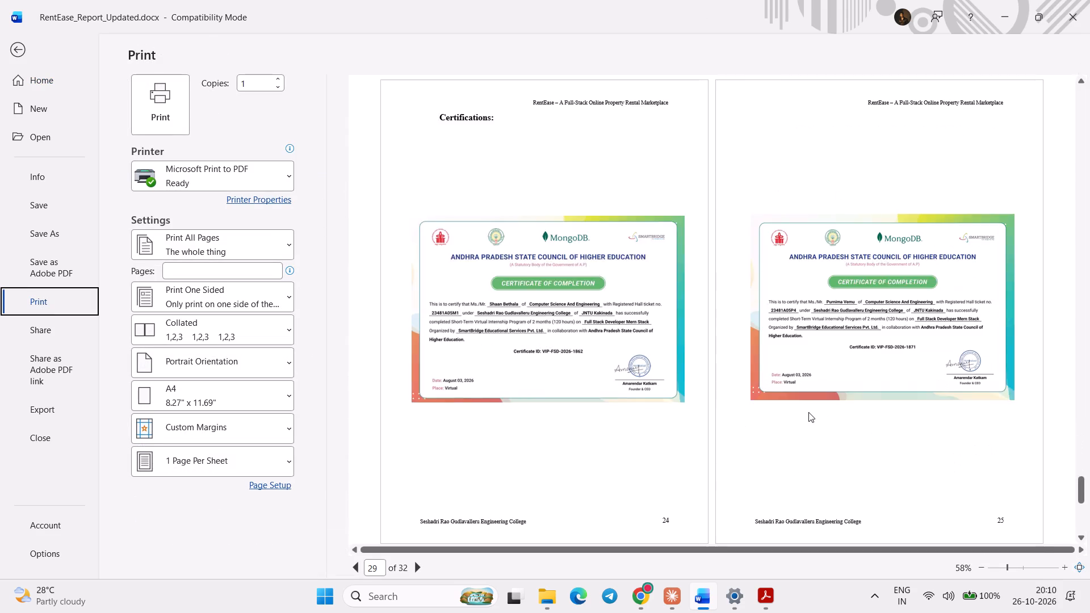
{"action": "scroll", "coordinate": [808, 412], "scroll_direction": "down", "scroll_amount": 3}
{"action": "scroll", "coordinate": [806, 413], "scroll_direction": "up", "scroll_amount": 2}
{"action": "scroll", "coordinate": [806, 413], "scroll_direction": "down", "scroll_amount": 2}
{"action": "scroll", "coordinate": [806, 413], "scroll_direction": "up", "scroll_amount": 1}
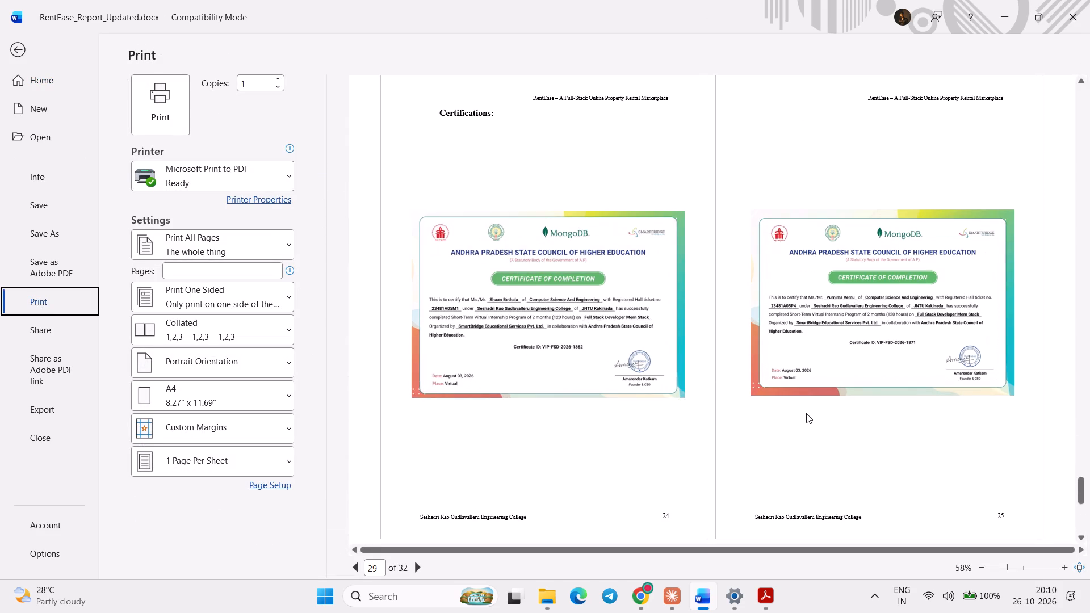
{"action": "scroll", "coordinate": [806, 413], "scroll_direction": "down", "scroll_amount": 1}
{"action": "scroll", "coordinate": [806, 413], "scroll_direction": "up", "scroll_amount": 1}
{"action": "scroll", "coordinate": [806, 413], "scroll_direction": "down", "scroll_amount": 1}
{"action": "scroll", "coordinate": [806, 413], "scroll_direction": "up", "scroll_amount": 2}
{"action": "scroll", "coordinate": [806, 413], "scroll_direction": "down", "scroll_amount": 2}
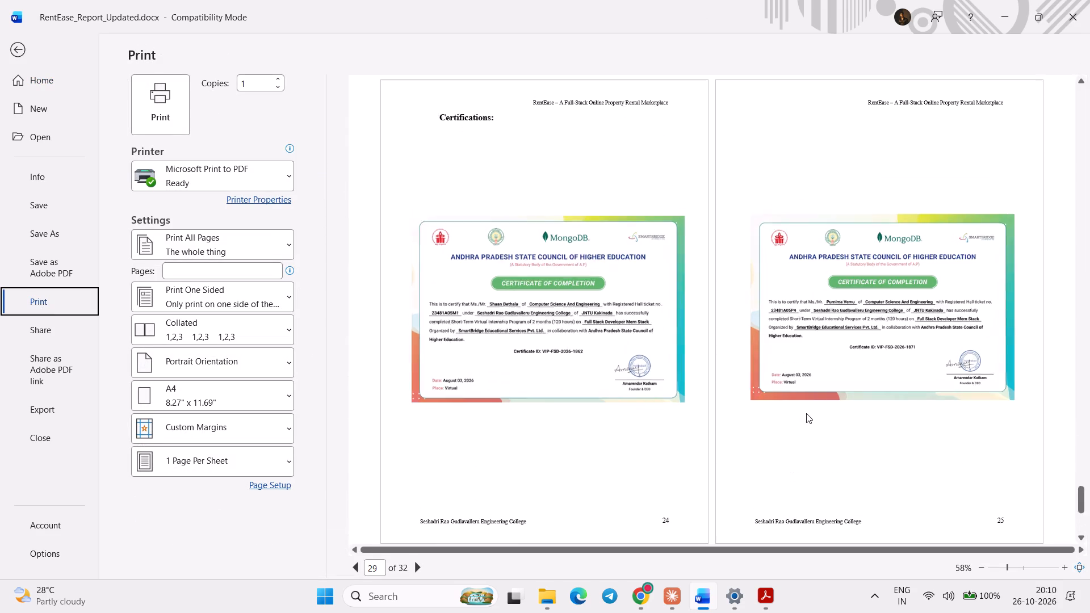
{"action": "scroll", "coordinate": [806, 413], "scroll_direction": "up", "scroll_amount": 1}
{"action": "scroll", "coordinate": [806, 413], "scroll_direction": "down", "scroll_amount": 1}
{"action": "scroll", "coordinate": [806, 413], "scroll_direction": "up", "scroll_amount": 1}
{"action": "scroll", "coordinate": [806, 413], "scroll_direction": "down", "scroll_amount": 2}
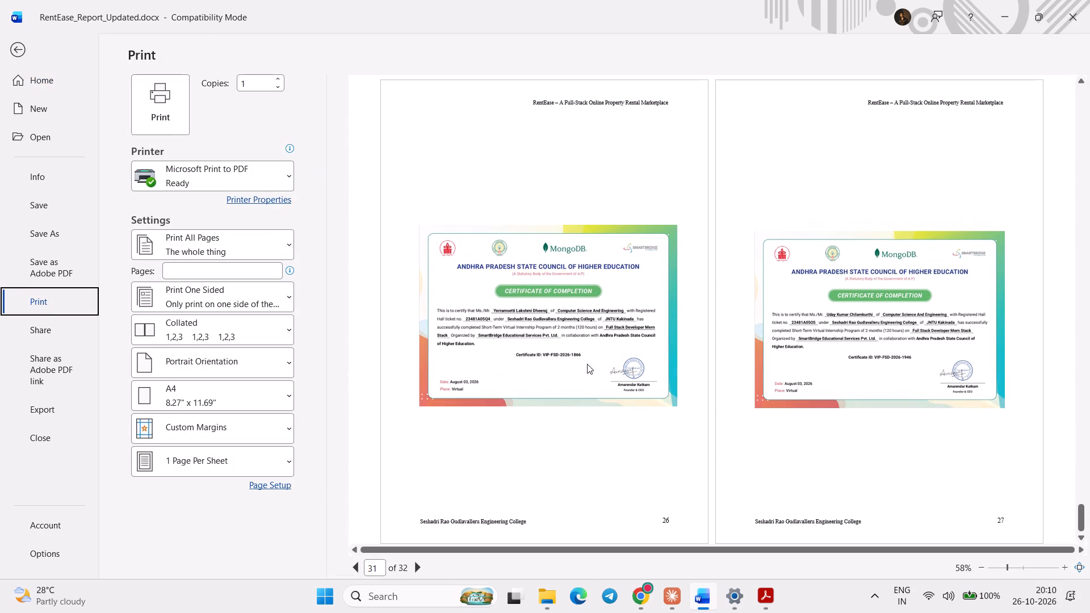
Print all pages with Microsoft Print to PDF, saving the output on the Desktop as "Shaan doc".
{"action": "left_click", "coordinate": [166, 129]}
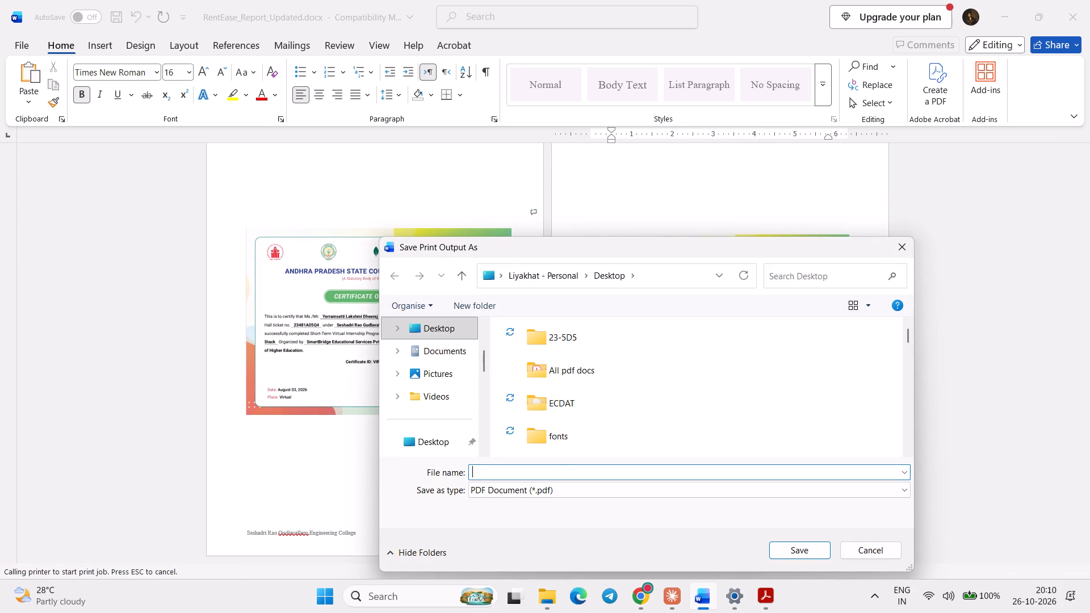
{"action": "type", "text": "Shaan pdf"}
{"action": "key", "text": "BackSpace"}
{"action": "key", "text": "BackSpace"}
{"action": "key", "text": "BackSpace"}
{"action": "type", "text": "doc"}
{"action": "key", "text": "Return"}
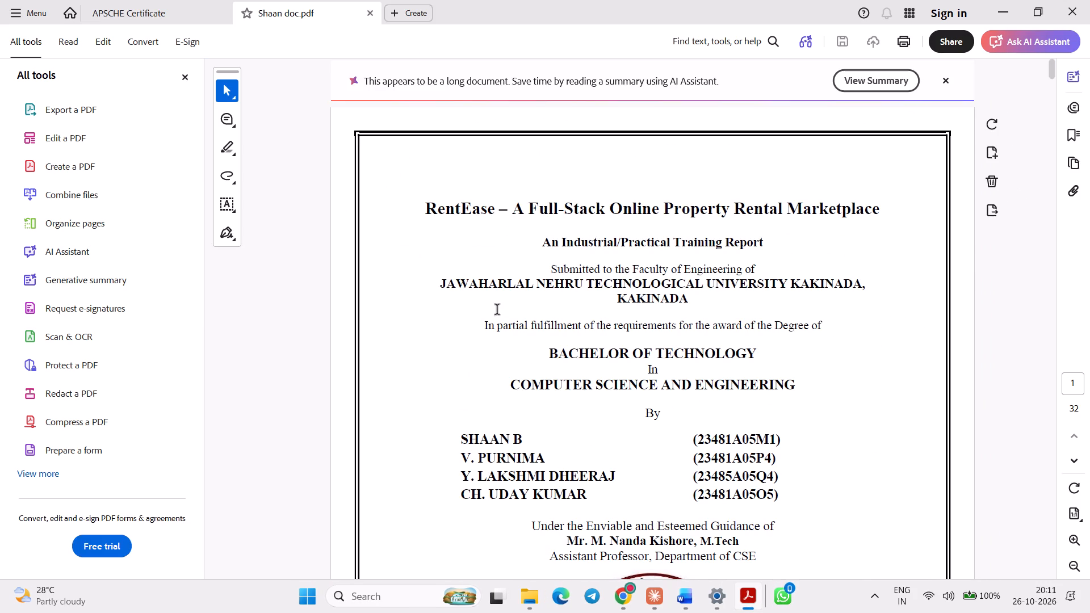
Look through the opening pages of Shaan doc.pdf in Acrobat, from cover page to acknowledgement, and close the viewer.
{"action": "left_click", "coordinate": [186, 74]}
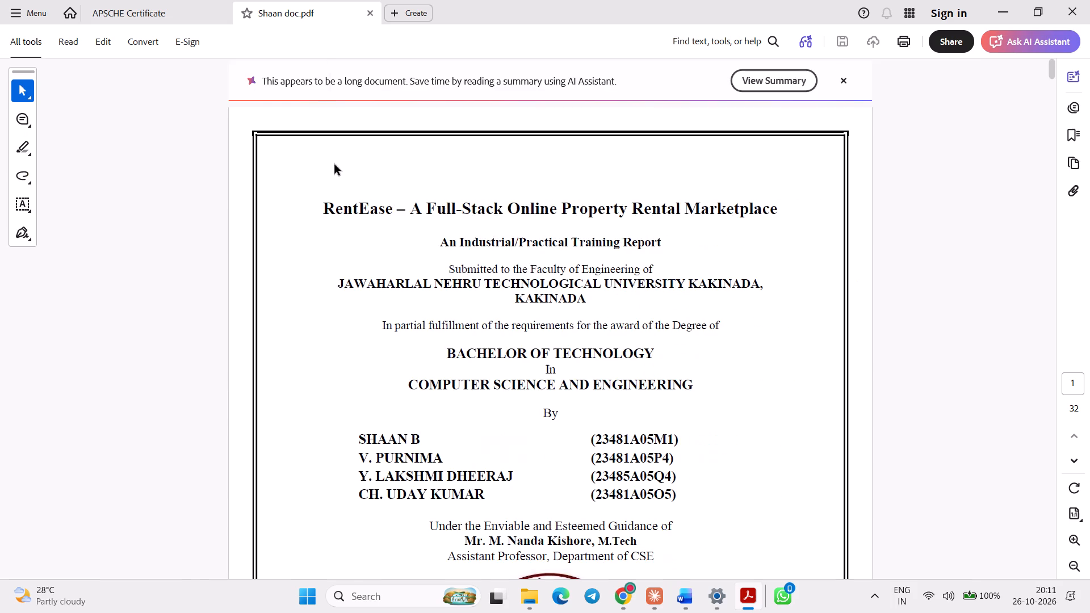
{"action": "scroll", "coordinate": [508, 243], "scroll_direction": "down", "scroll_amount": 6}
{"action": "scroll", "coordinate": [508, 243], "scroll_direction": "up", "scroll_amount": 5}
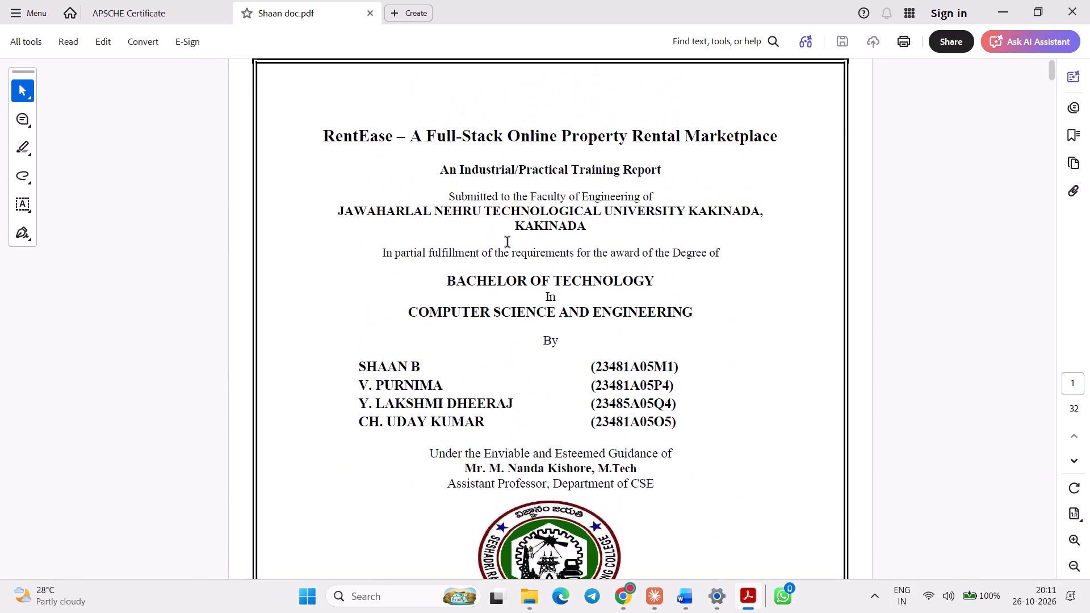
{"action": "scroll", "coordinate": [508, 243], "scroll_direction": "down", "scroll_amount": 6}
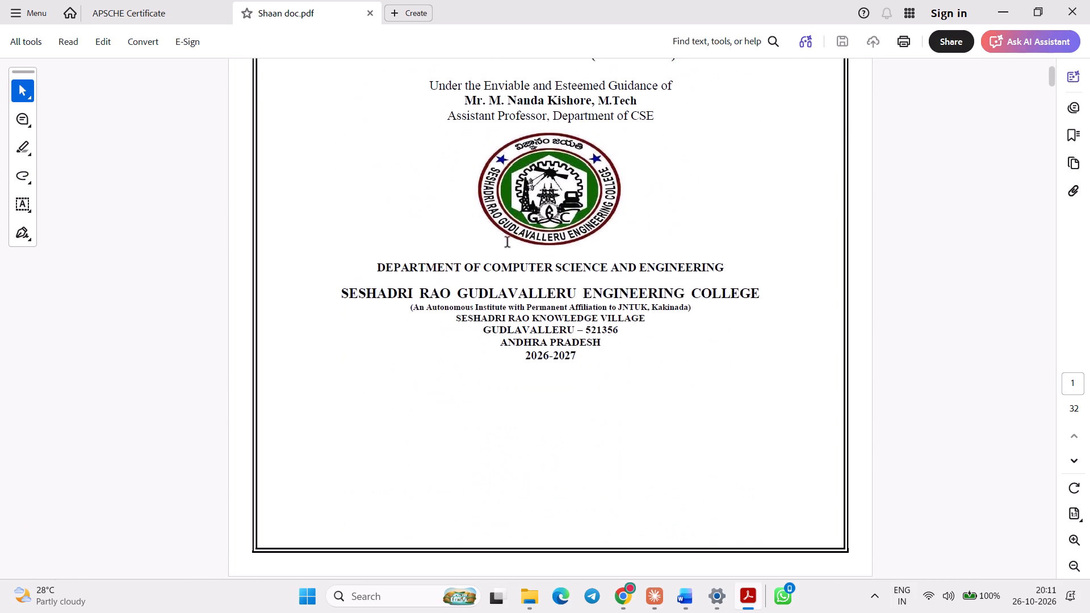
{"action": "scroll", "coordinate": [508, 243], "scroll_direction": "down", "scroll_amount": 14}
{"action": "scroll", "coordinate": [508, 243], "scroll_direction": "up", "scroll_amount": 12}
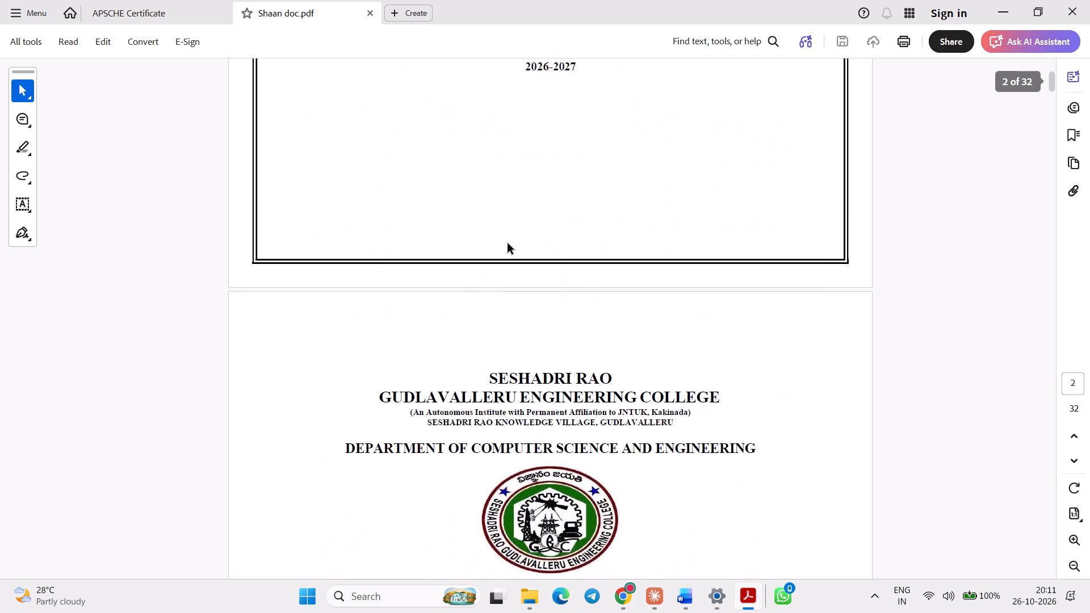
{"action": "scroll", "coordinate": [508, 243], "scroll_direction": "up", "scroll_amount": 12}
{"action": "scroll", "coordinate": [508, 243], "scroll_direction": "down", "scroll_amount": 5}
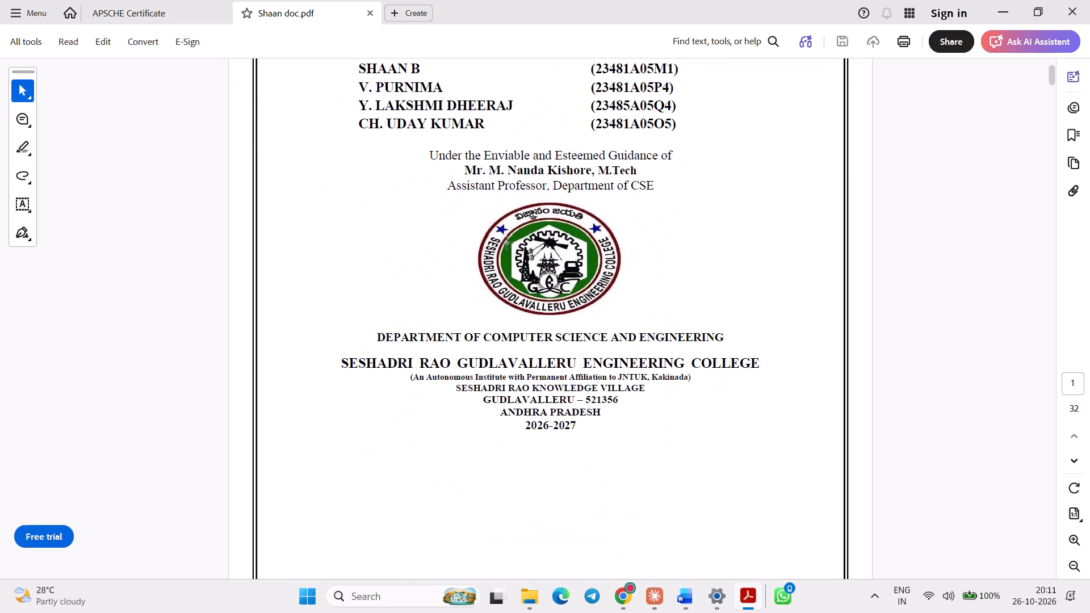
{"action": "scroll", "coordinate": [508, 243], "scroll_direction": "down", "scroll_amount": 5}
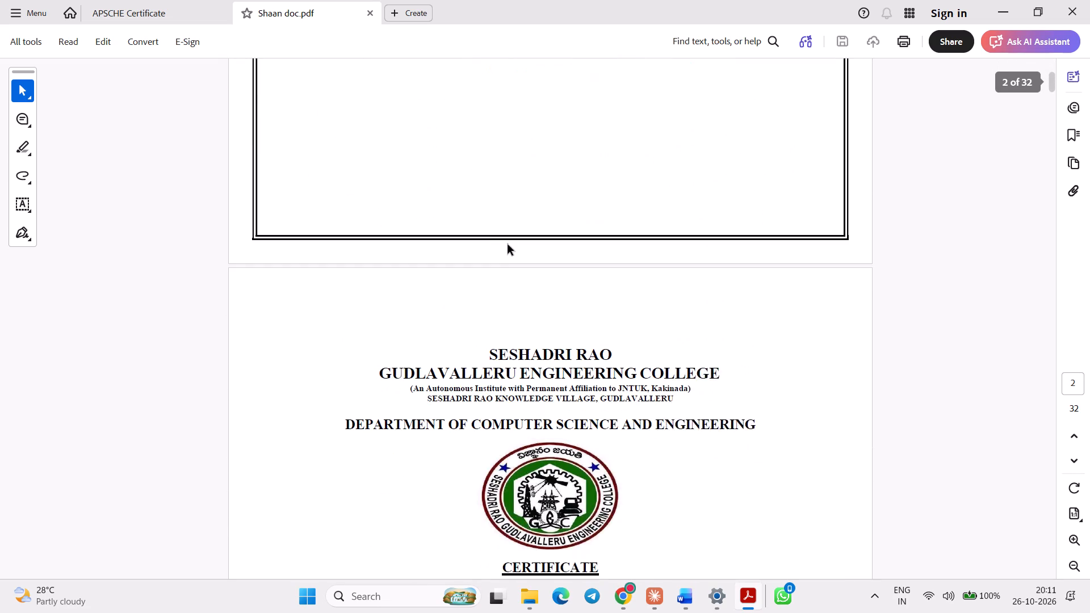
{"action": "scroll", "coordinate": [508, 245], "scroll_direction": "down", "scroll_amount": 12}
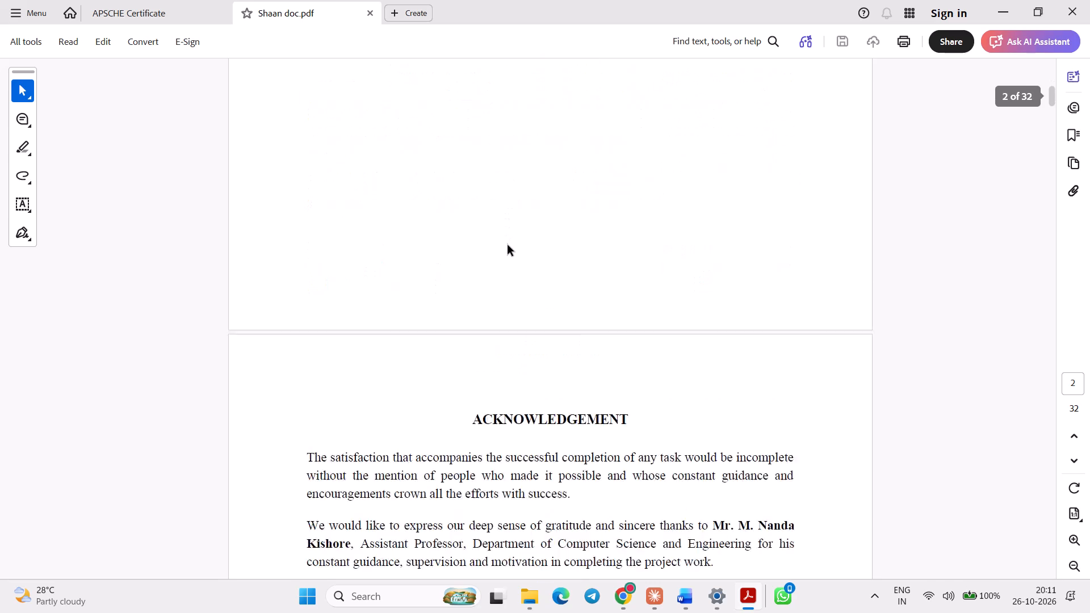
{"action": "scroll", "coordinate": [508, 245], "scroll_direction": "down", "scroll_amount": 10}
{"action": "scroll", "coordinate": [508, 245], "scroll_direction": "up", "scroll_amount": 4}
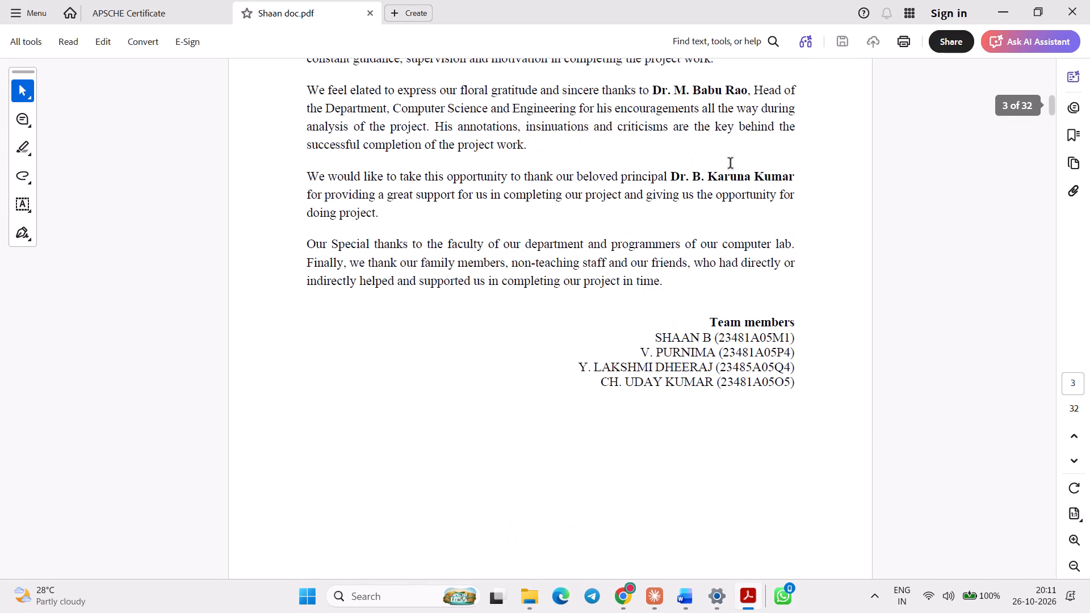
{"action": "left_click", "coordinate": [1089, 0]}
{"action": "left_click", "coordinate": [480, 314]}
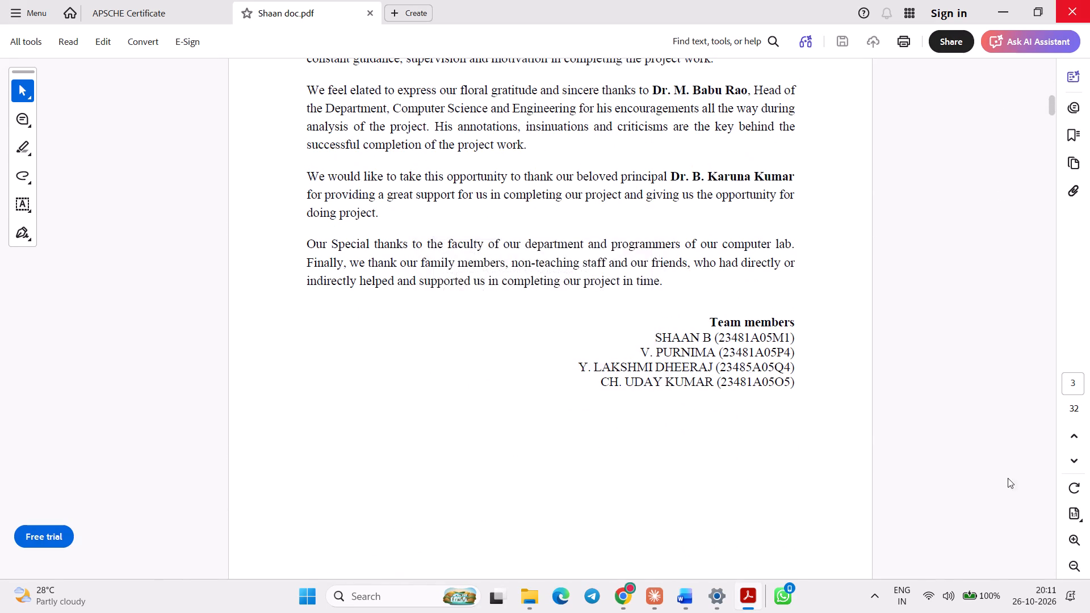
Switch to the Chrome browser window.
{"action": "left_click", "coordinate": [641, 601]}
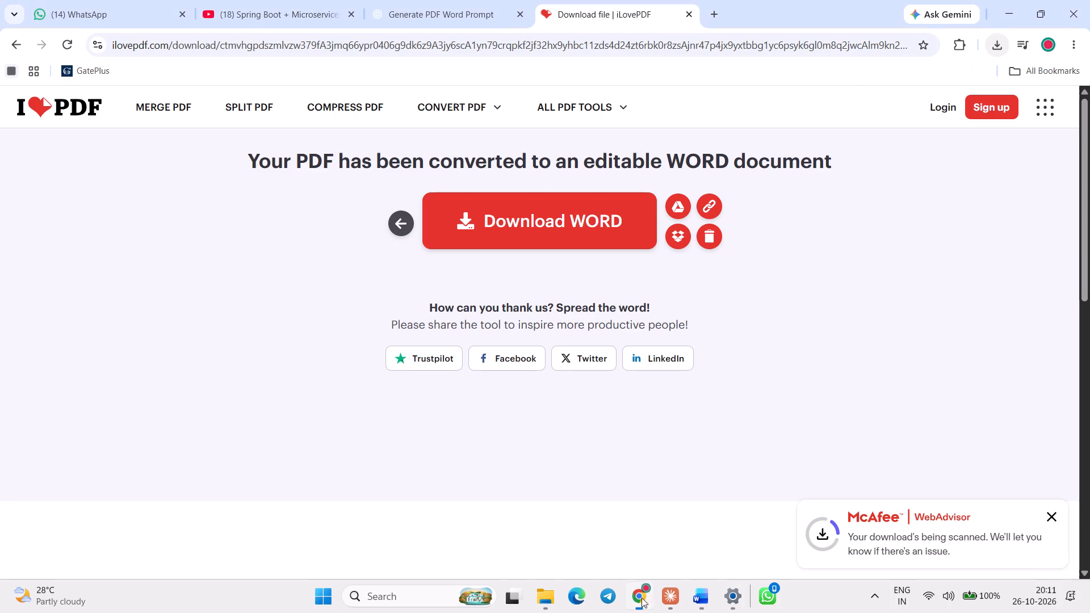